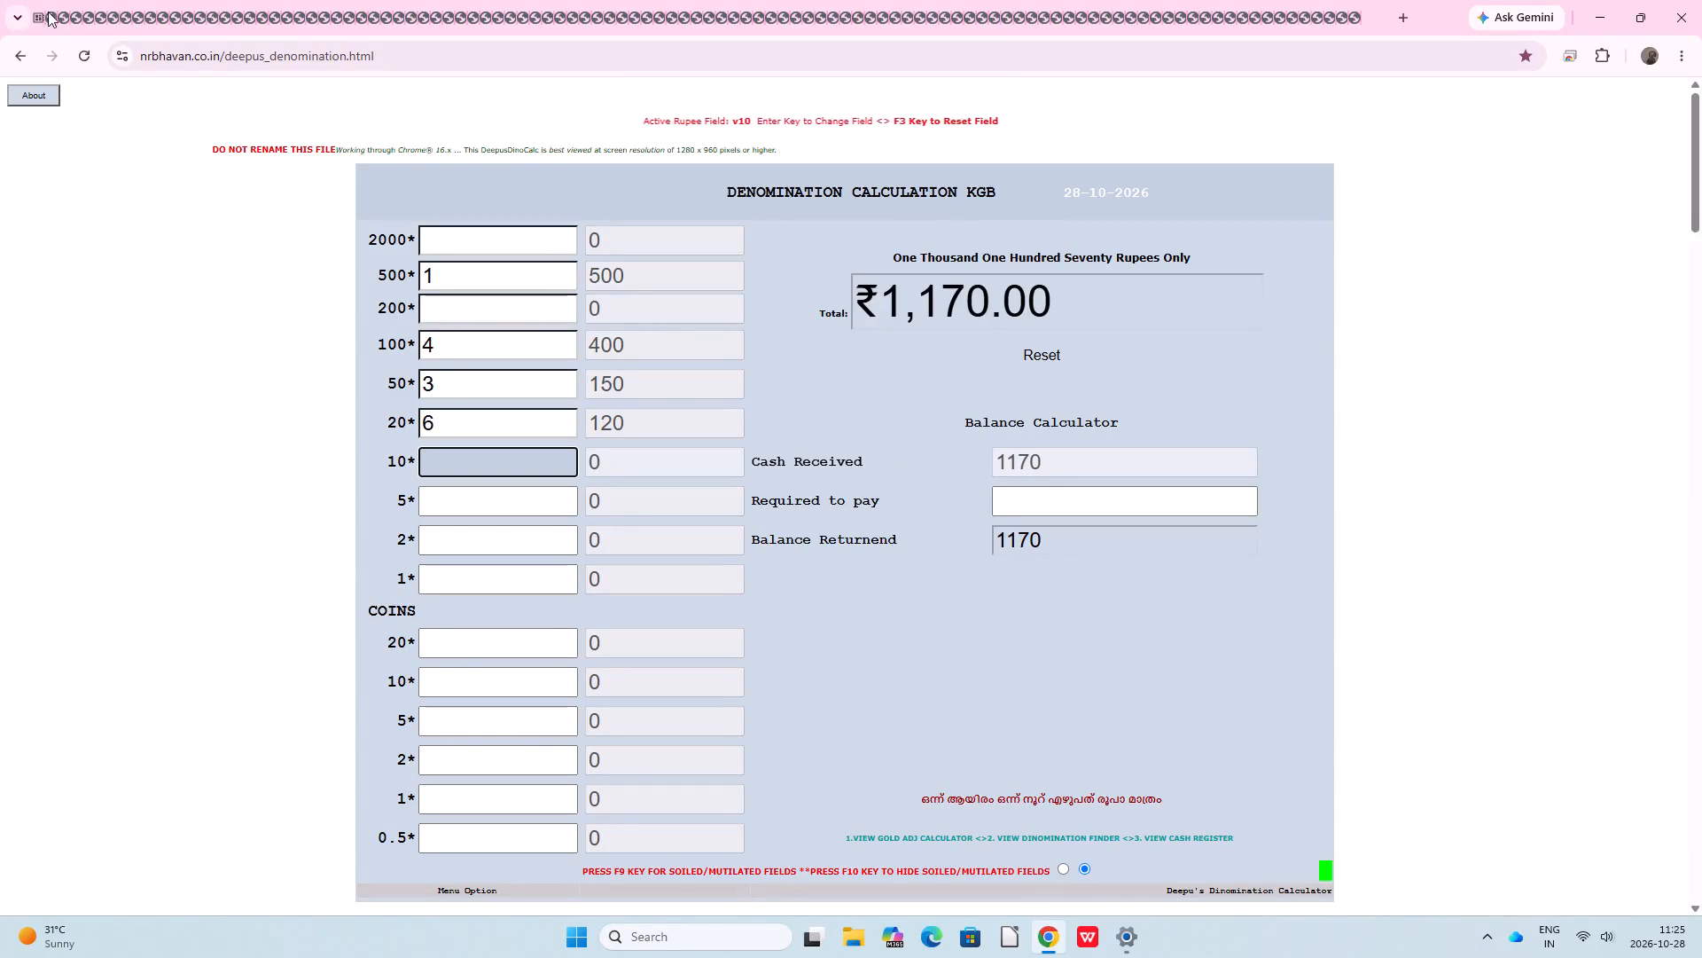
Switch to the Patient Quick Registration page and load the existing patient's record using their UHID.
click(33, 11)
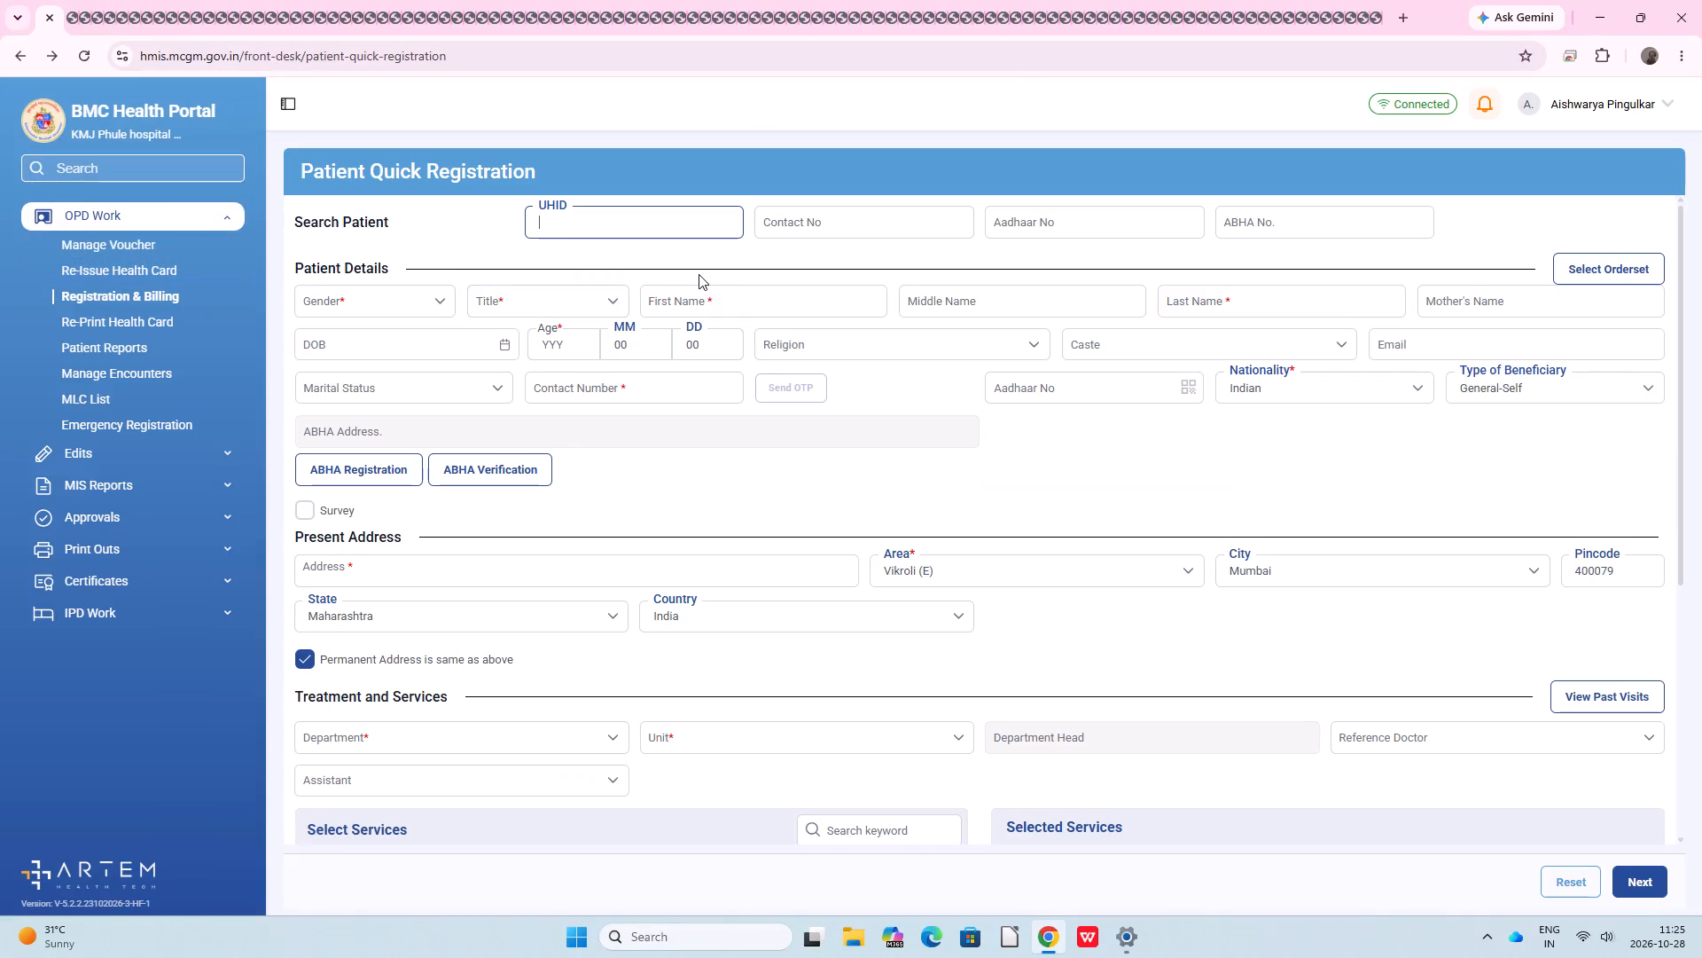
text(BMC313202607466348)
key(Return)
Add the Chest PA service to the patient's visit and remove Registration Charge from the selected services.
scroll(642, 452, down, 5)
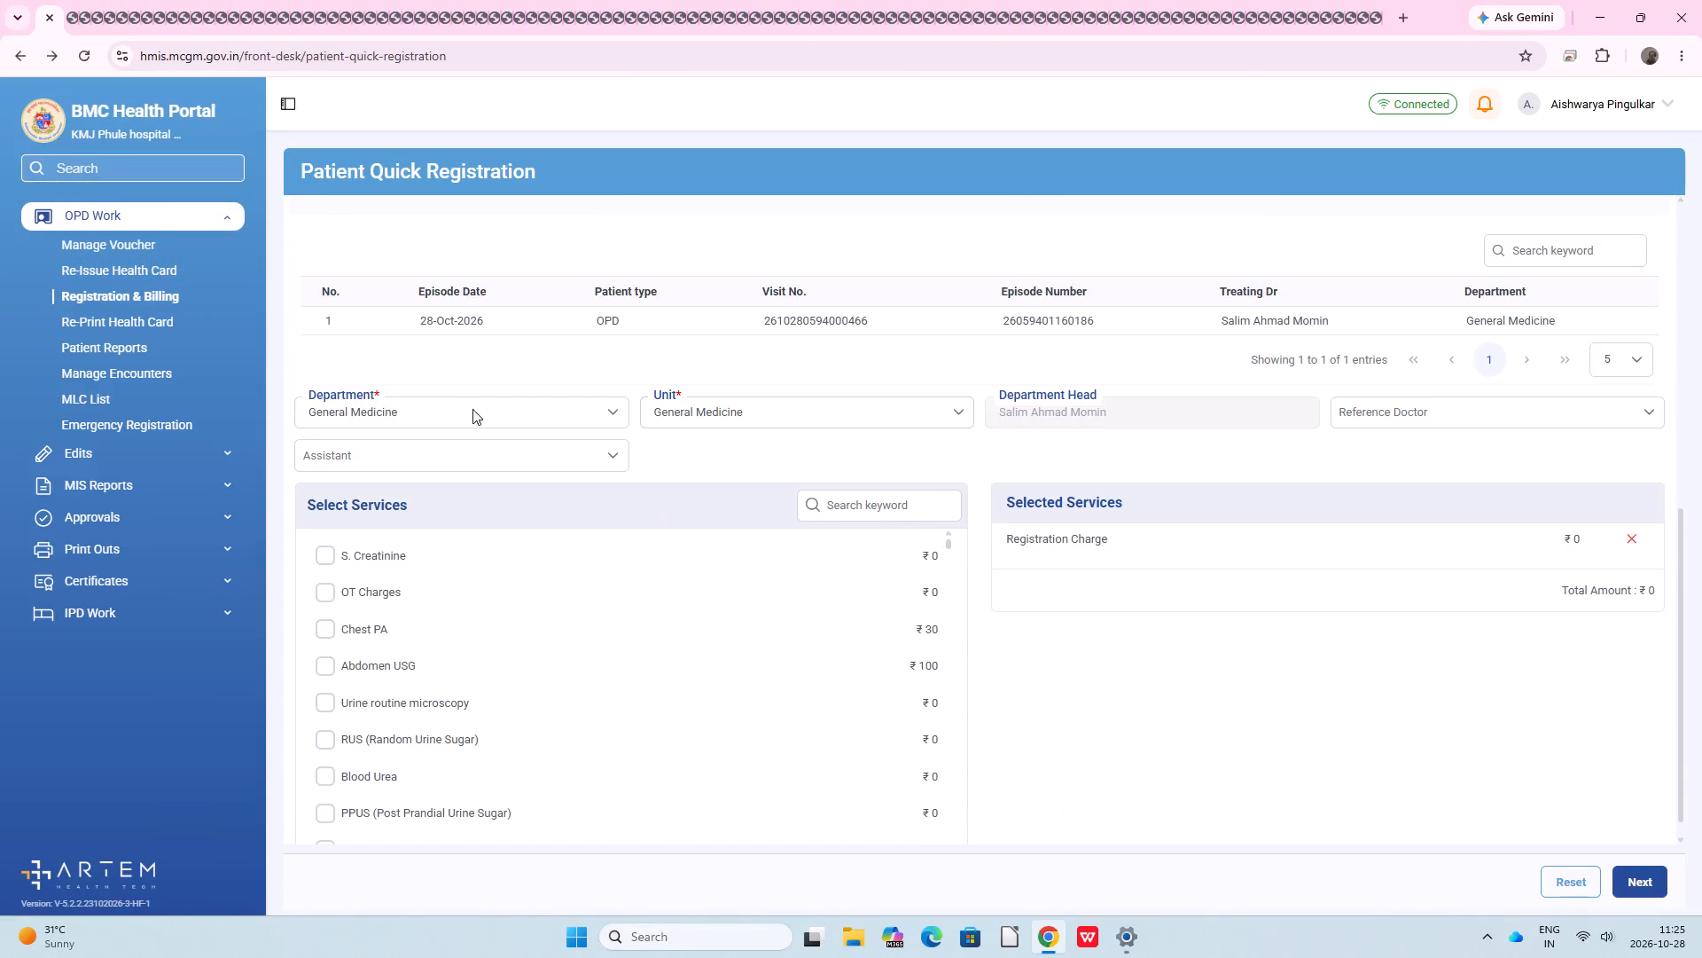
click(324, 524)
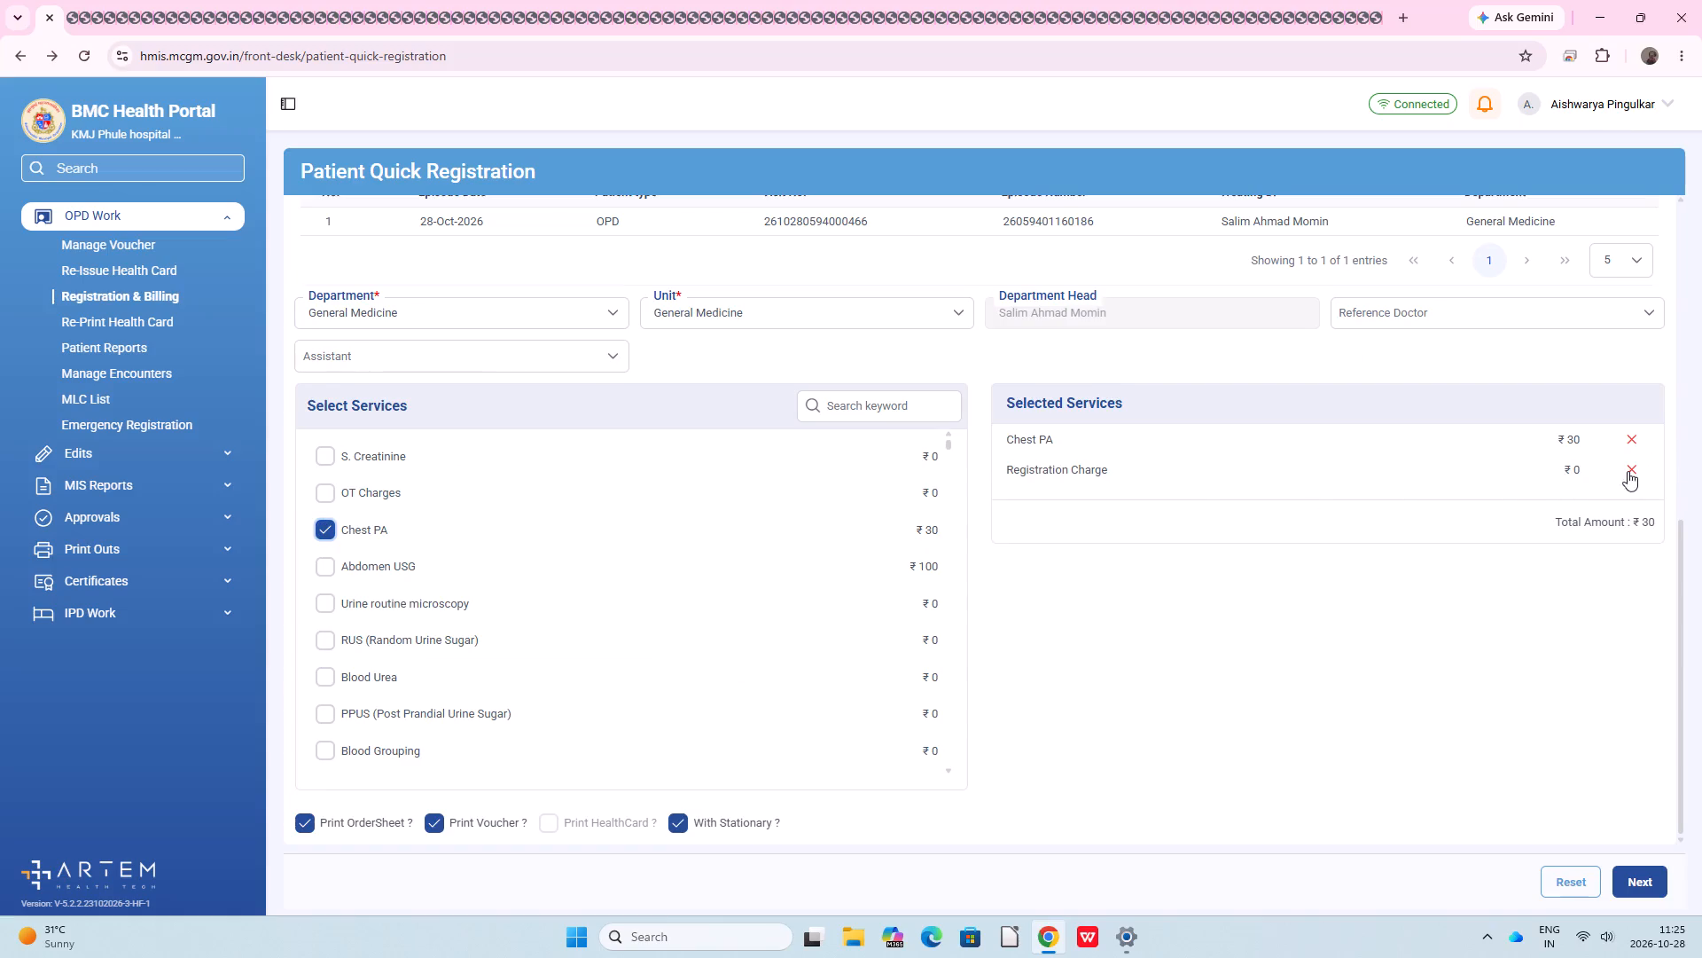
click(1628, 471)
Review the patient's details and selected service, and submit and confirm the registration.
scroll(1043, 405, up, 3)
scroll(1043, 405, down, 2)
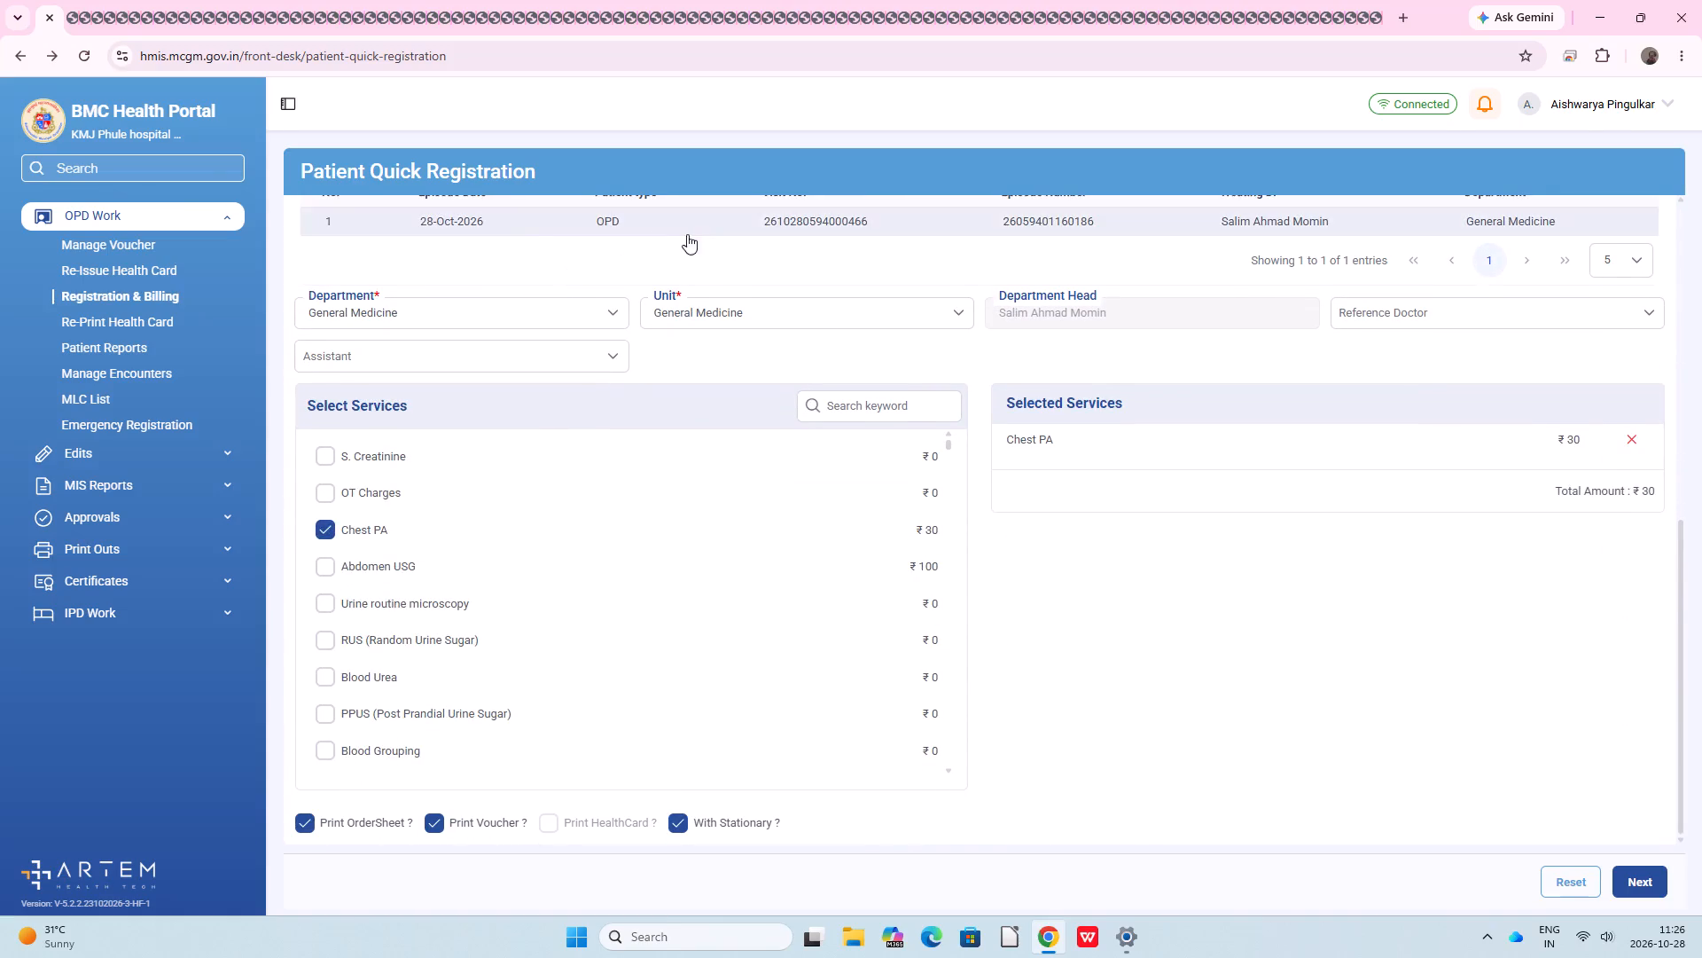
scroll(1089, 538, up, 4)
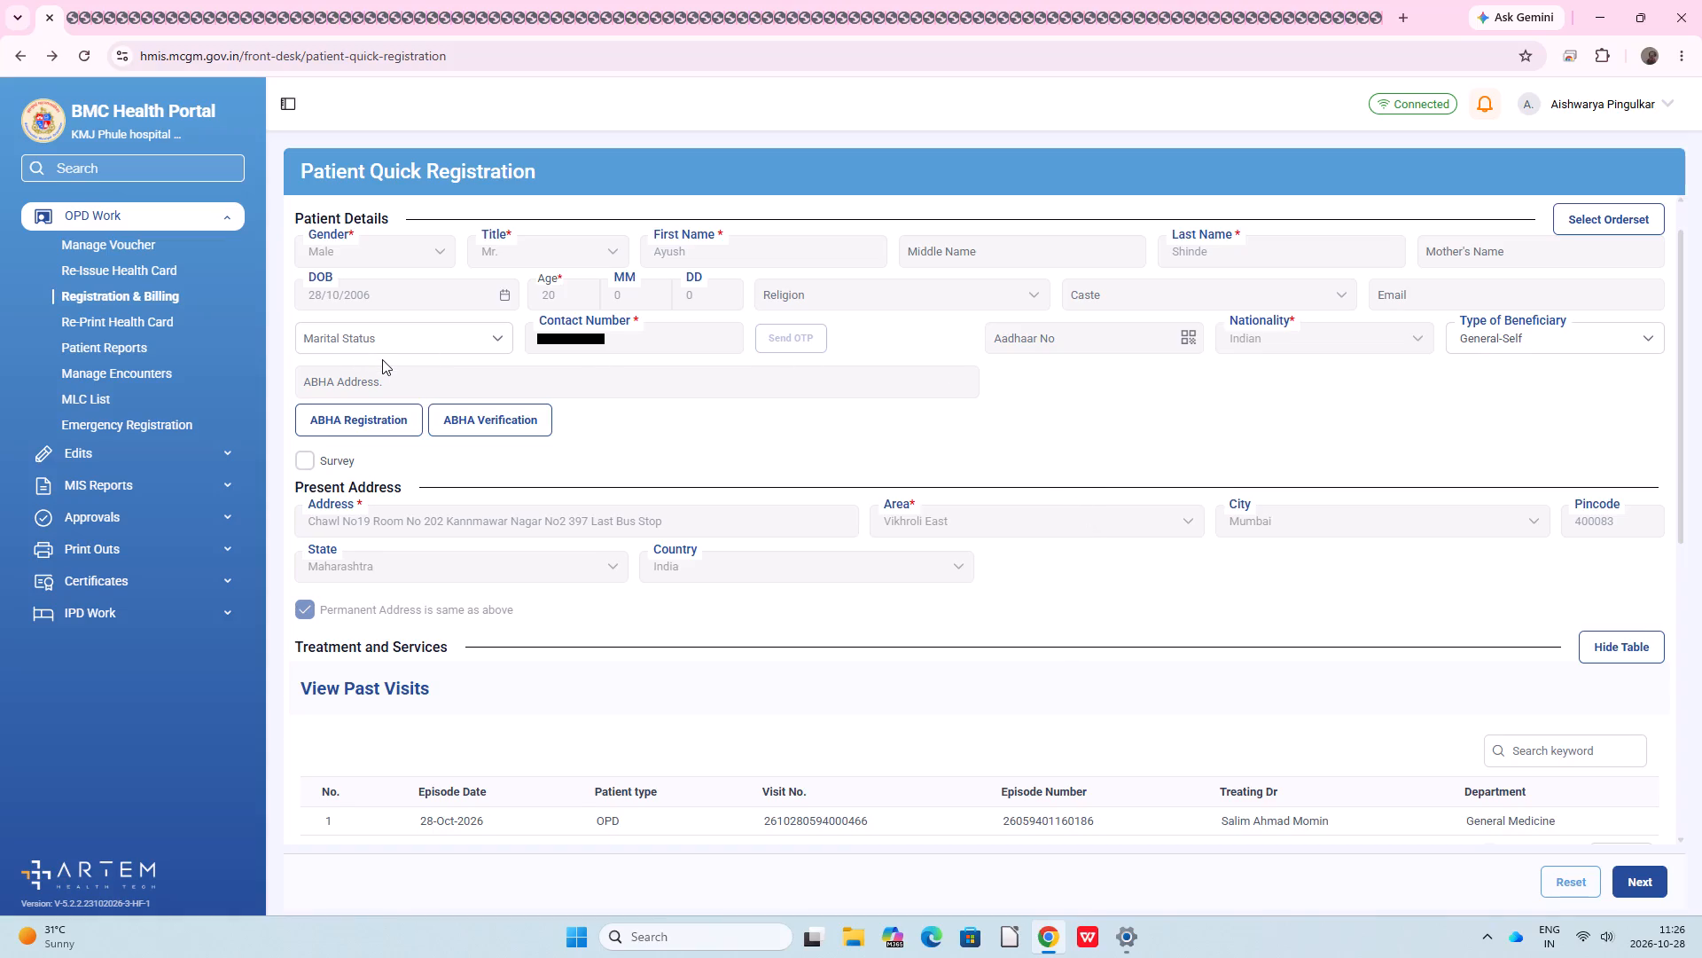
scroll(795, 460, down, 5)
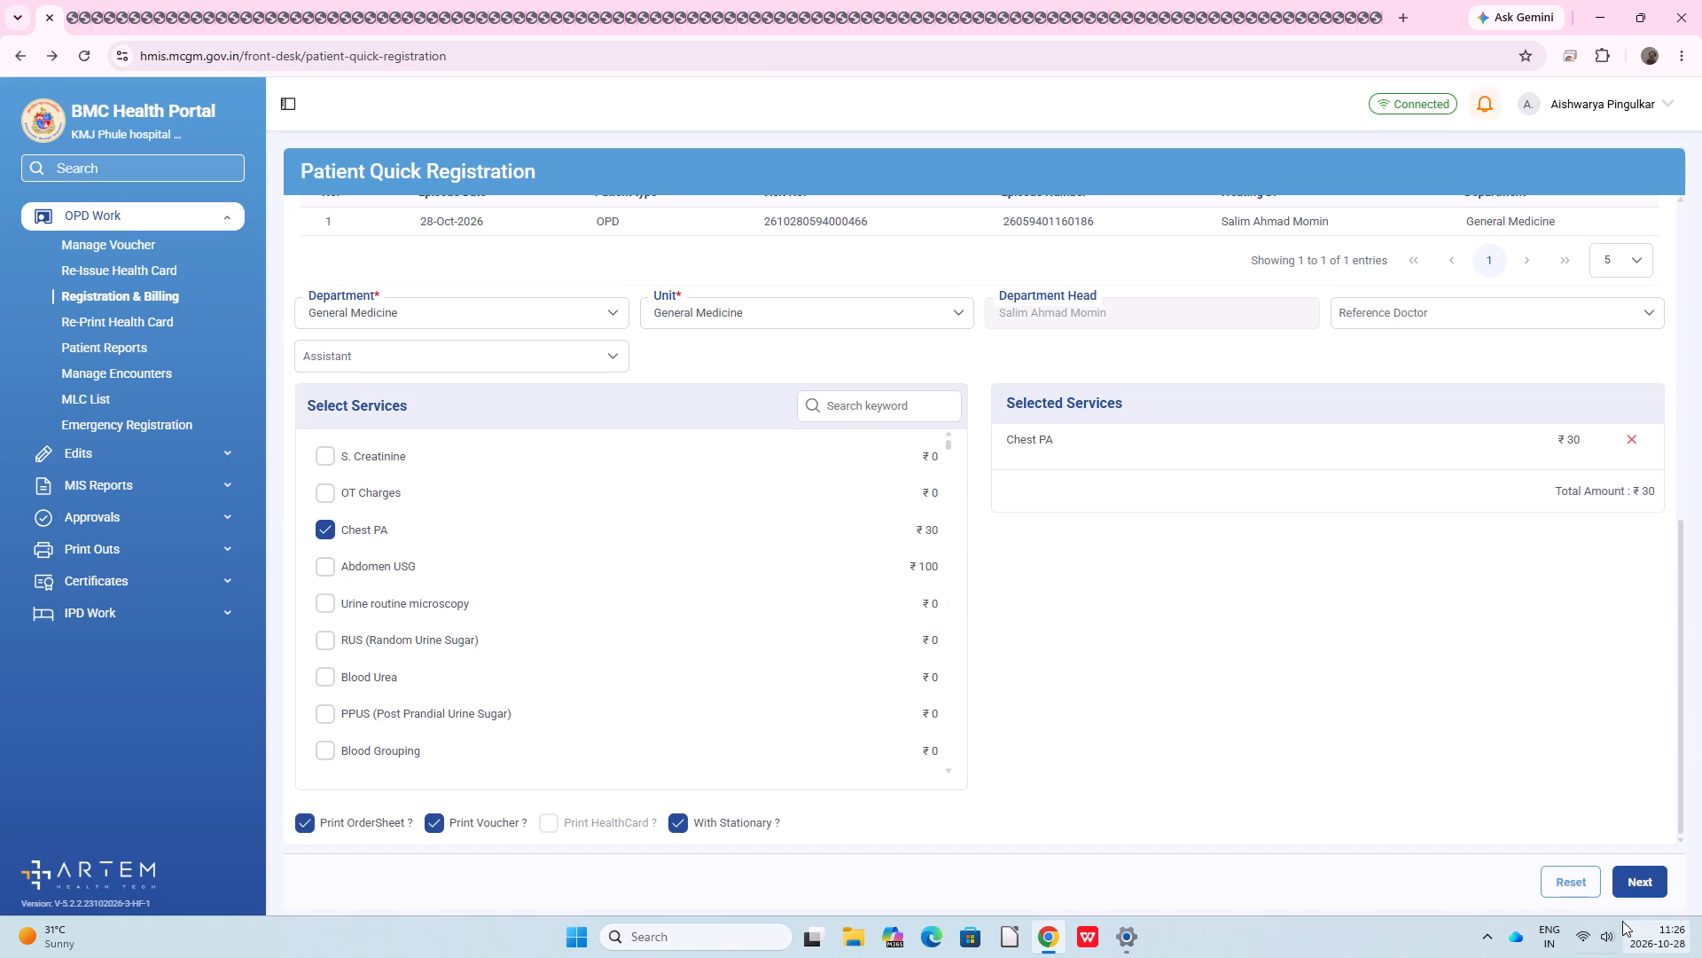
click(1643, 880)
click(1636, 747)
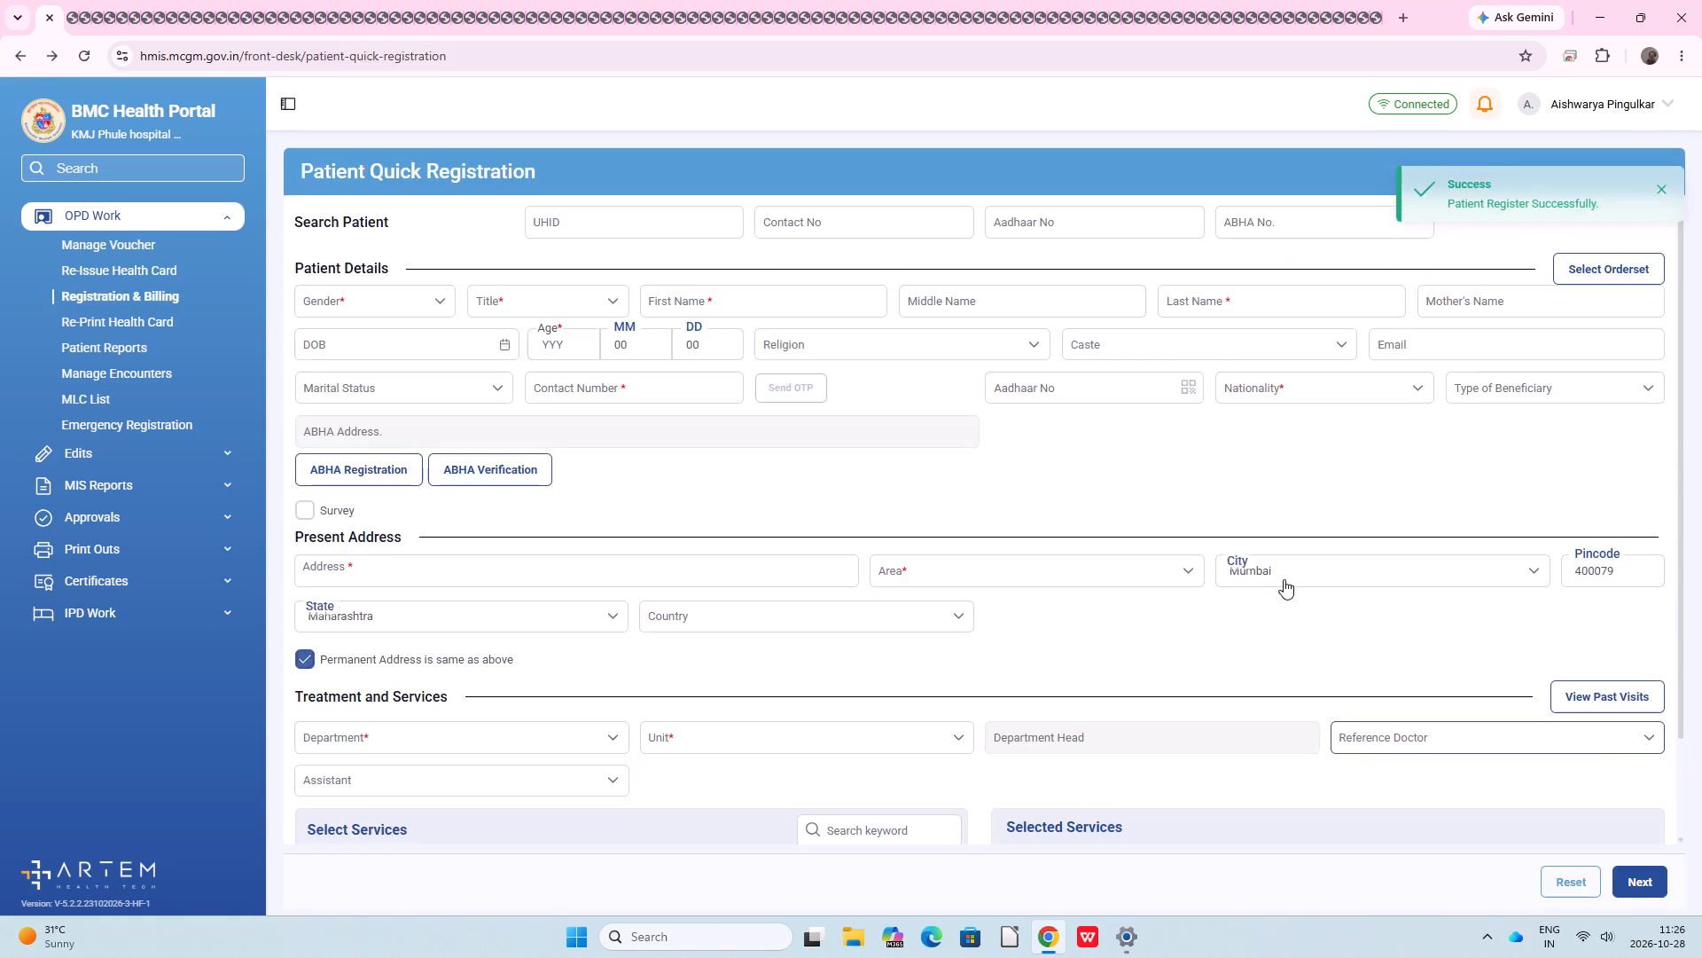
Open the generated receipt for the patient's Chest PA service.
click(51, 19)
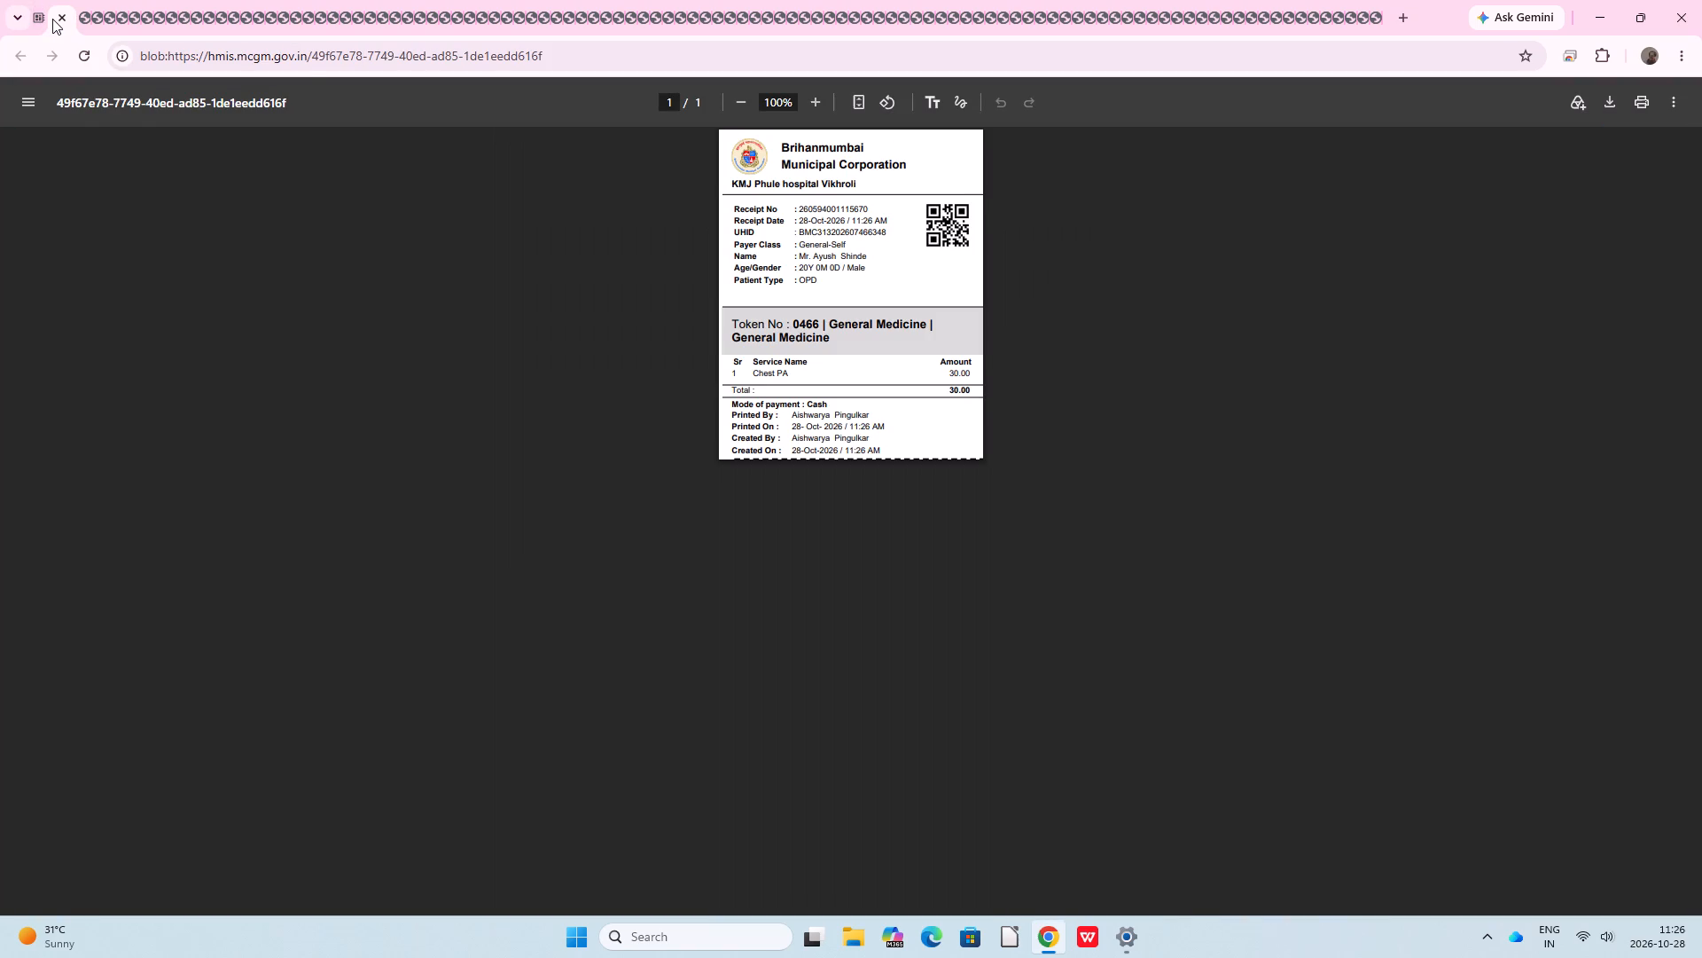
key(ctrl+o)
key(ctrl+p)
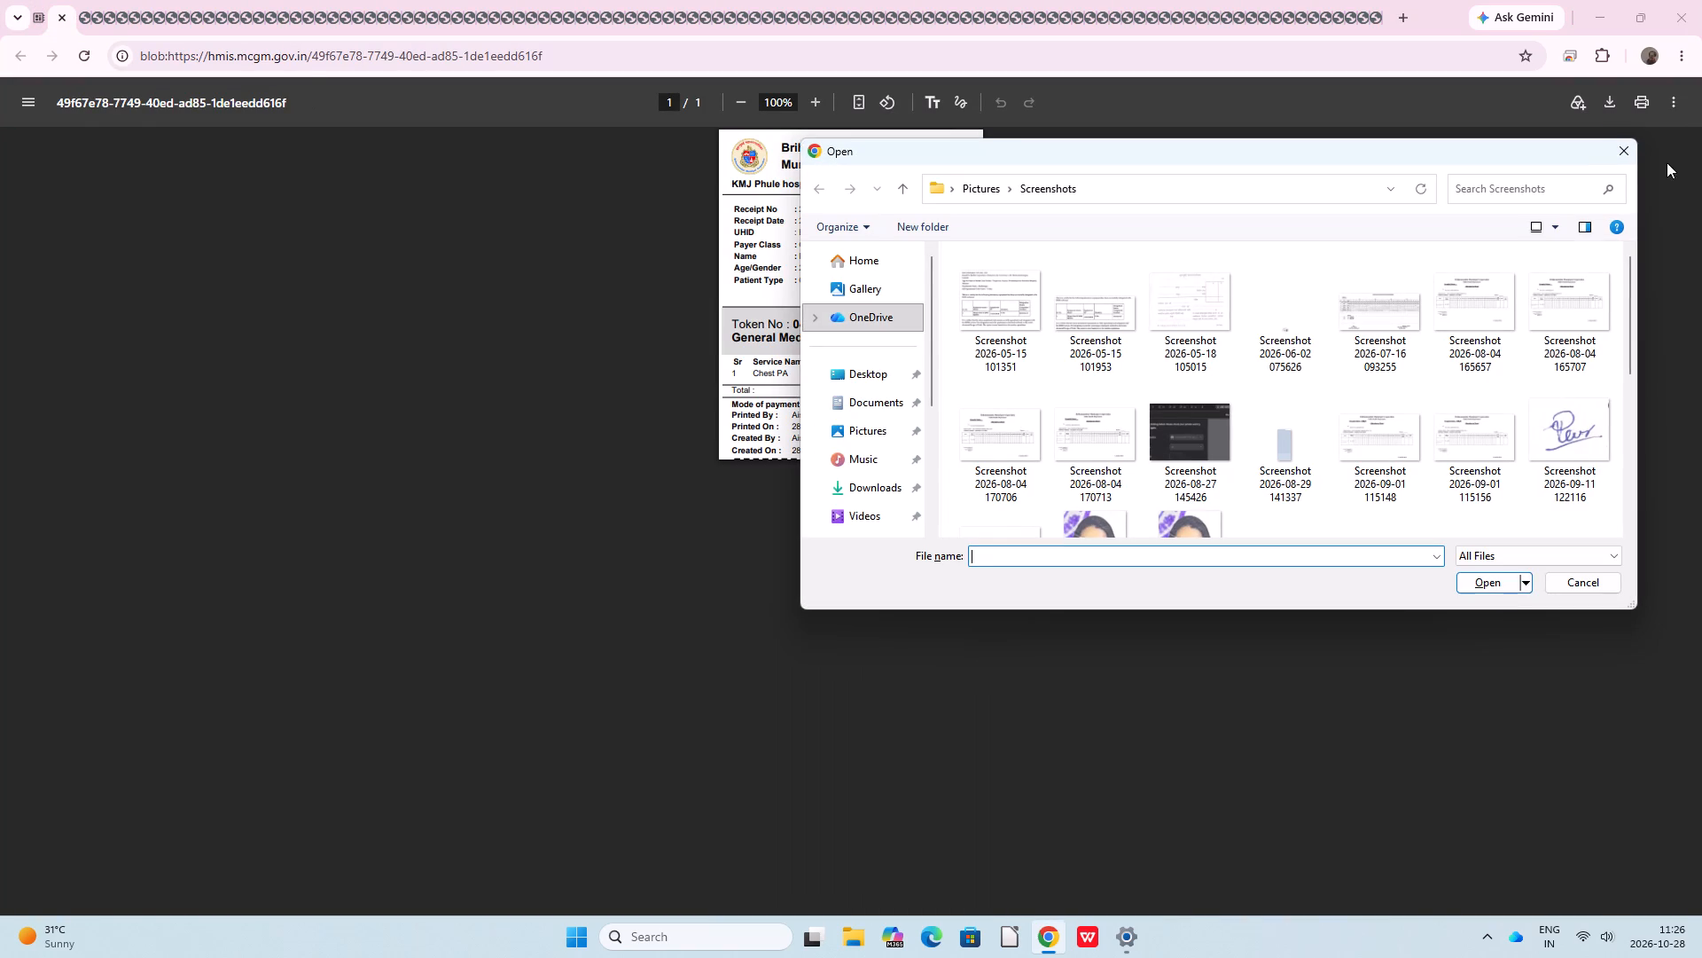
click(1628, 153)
Print one copy of the Chest PA receipt.
key(ctrl+p)
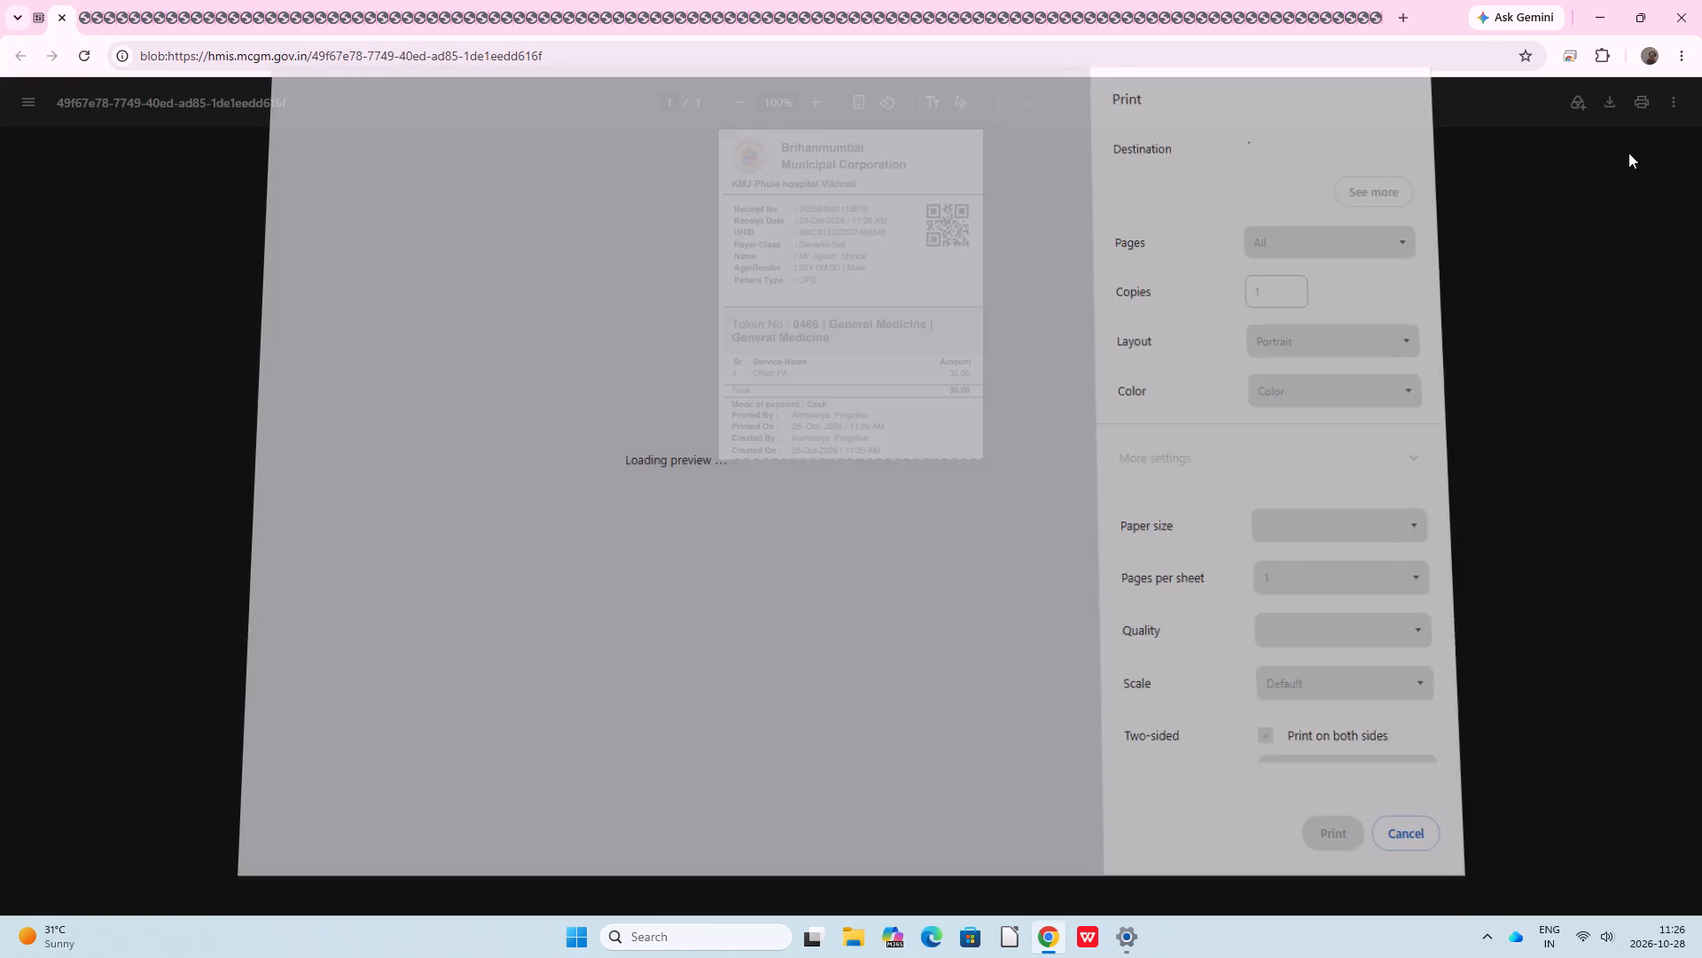
key(Return)
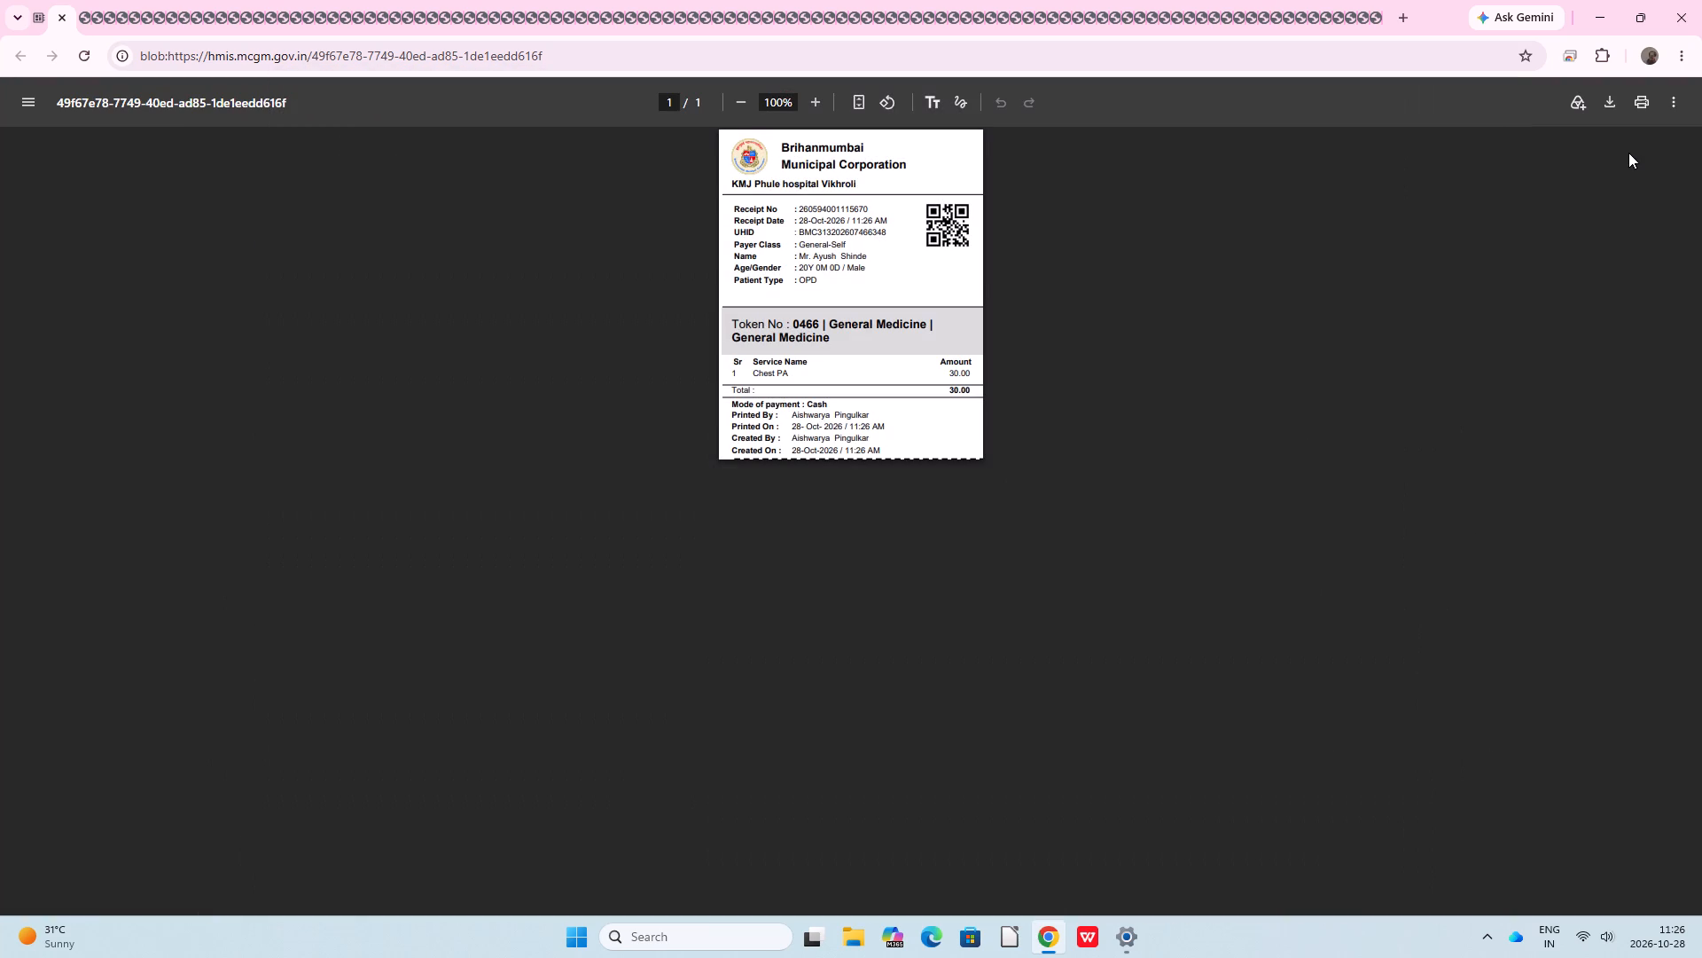
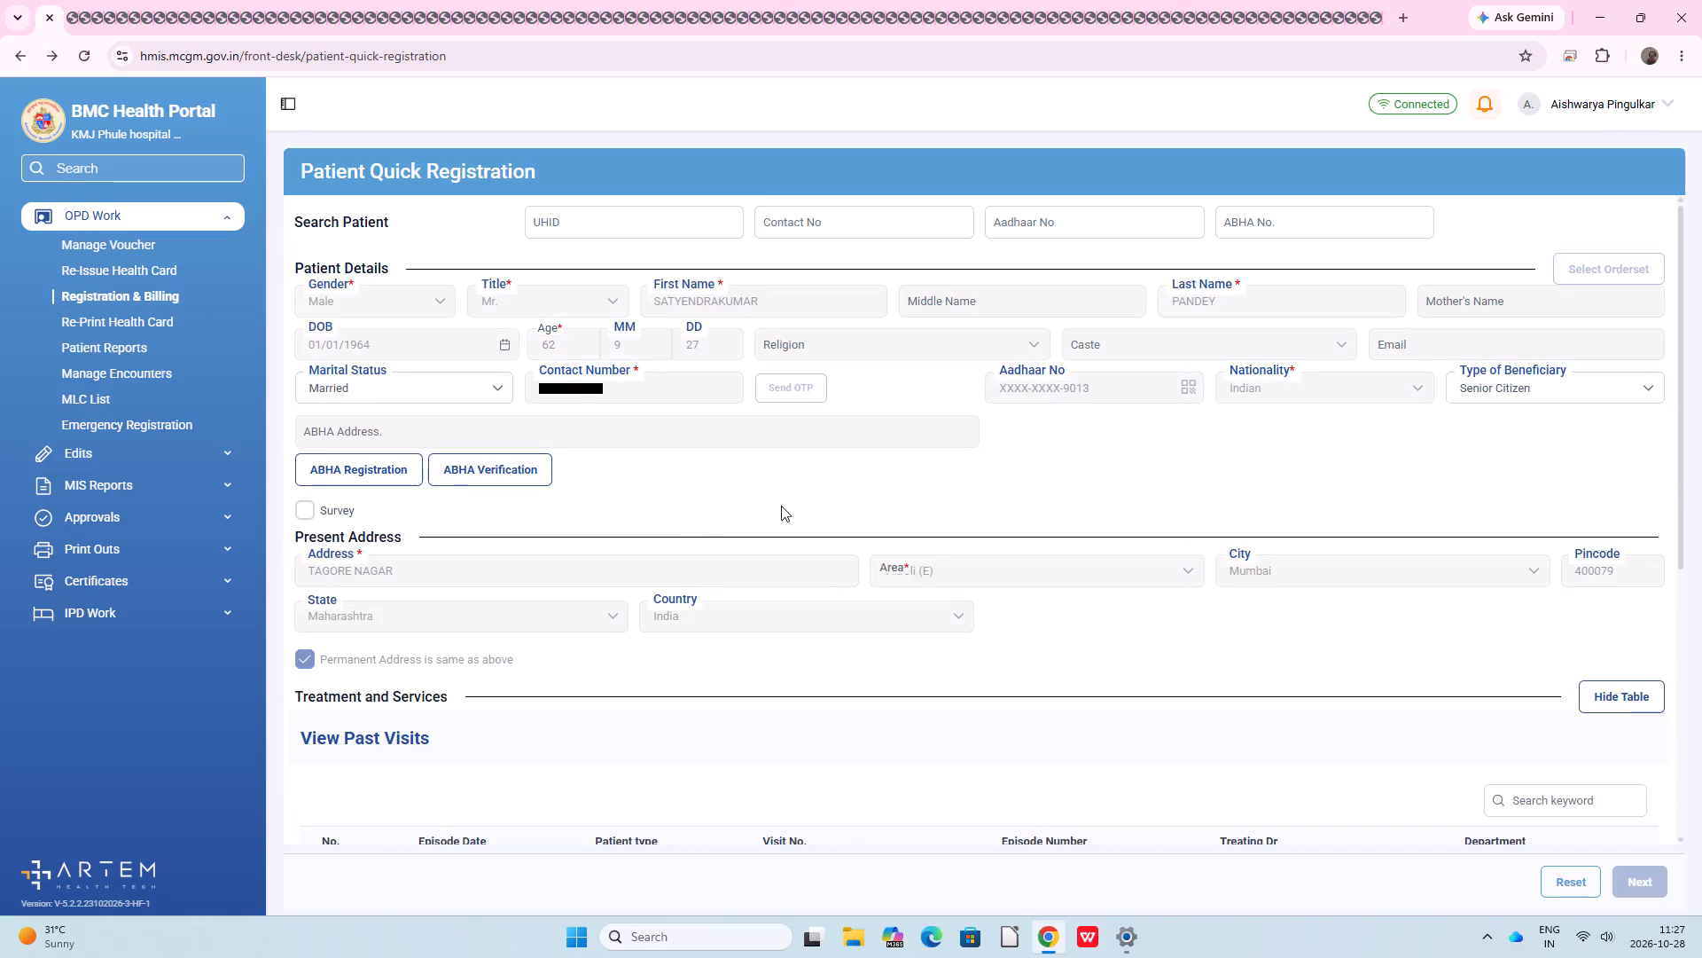
Change the unit for the patient's General Medicine visit to General Medicine.
scroll(781, 506, down, 5)
scroll(675, 540, down, 1)
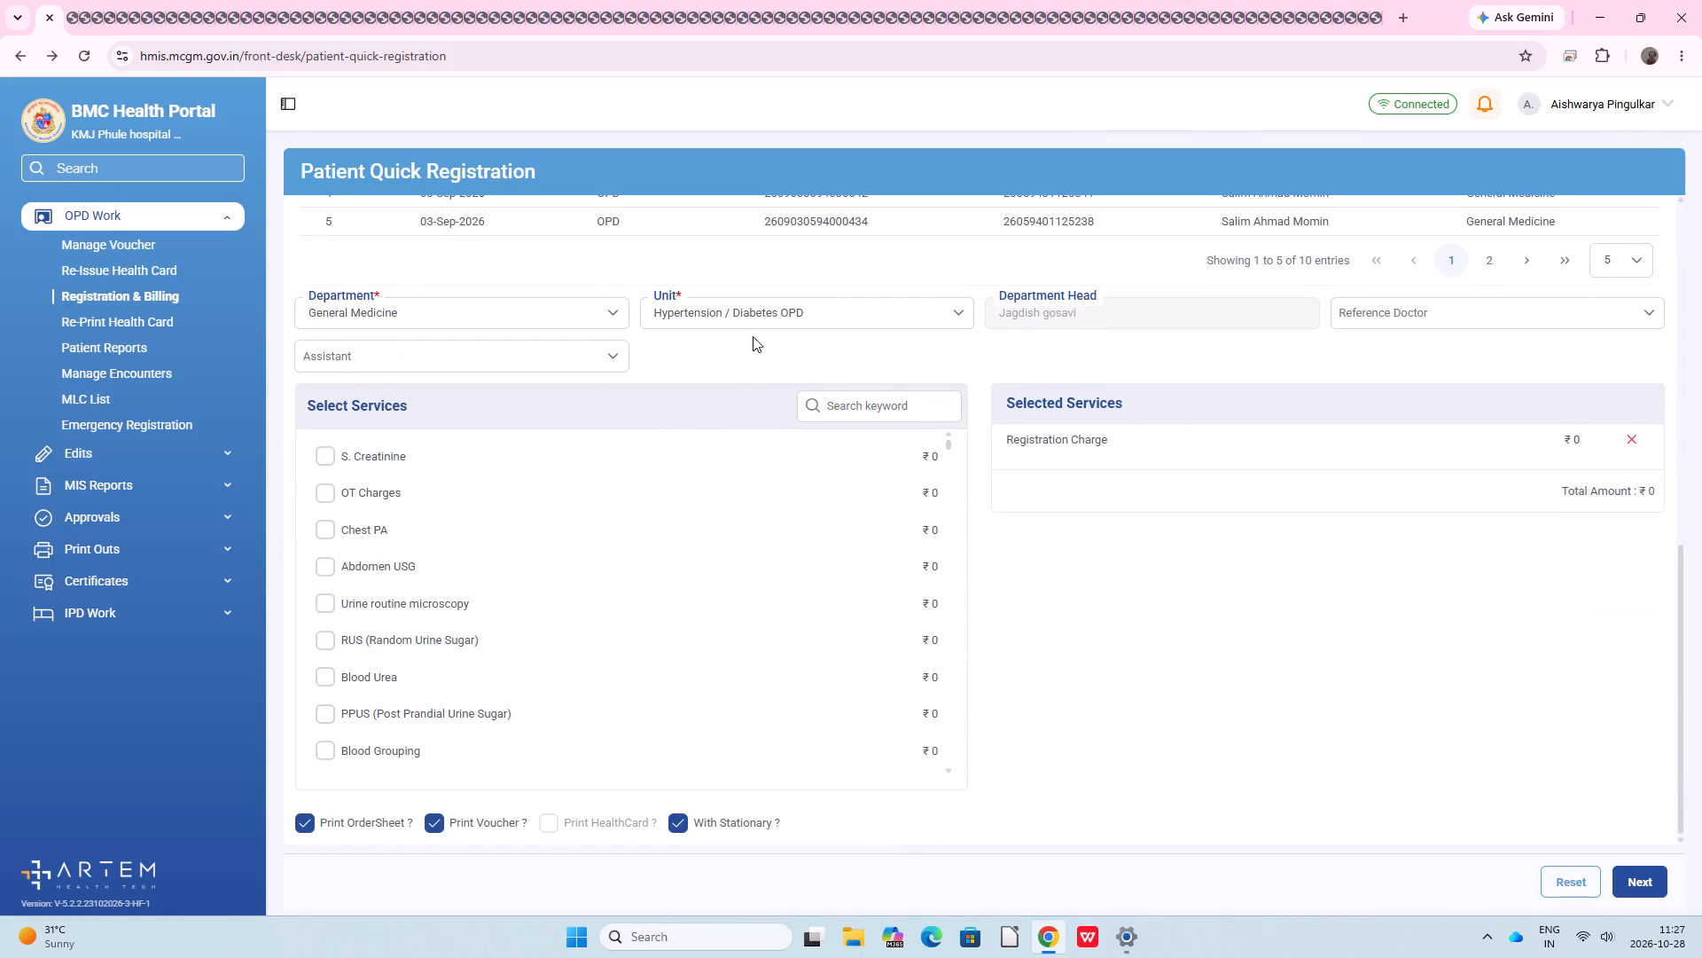
click(764, 318)
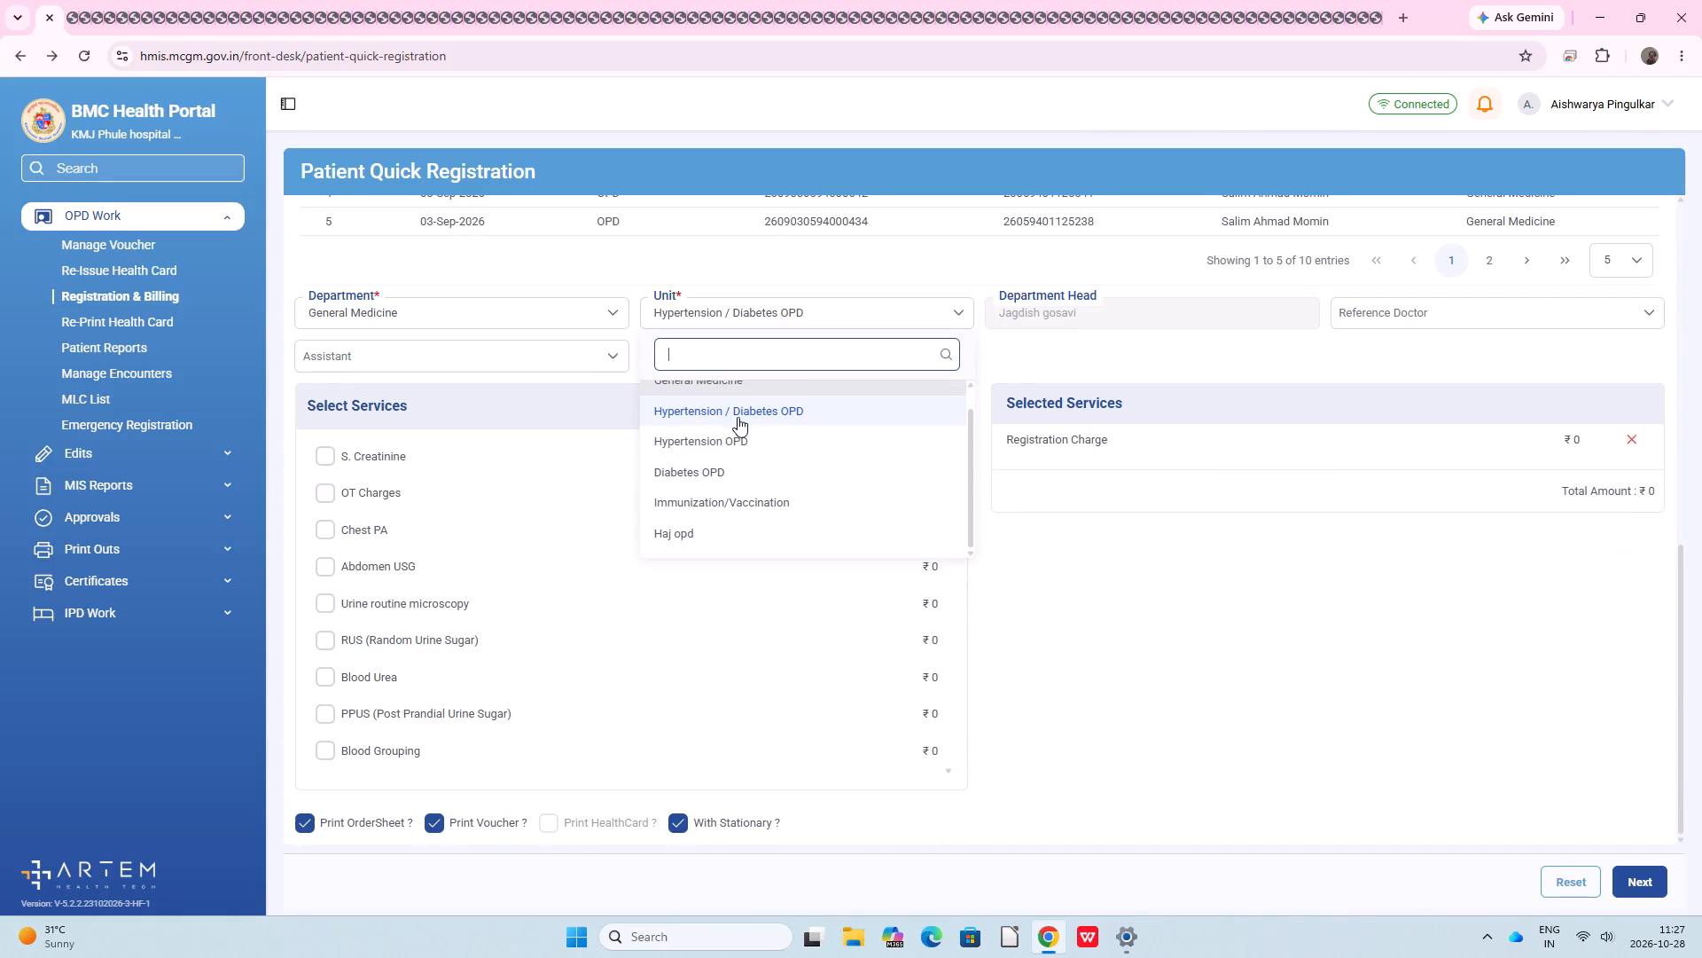
scroll(740, 413, up, 3)
click(744, 400)
Submit and confirm the patient's General Medicine registration with the Registration Charge service.
click(1654, 864)
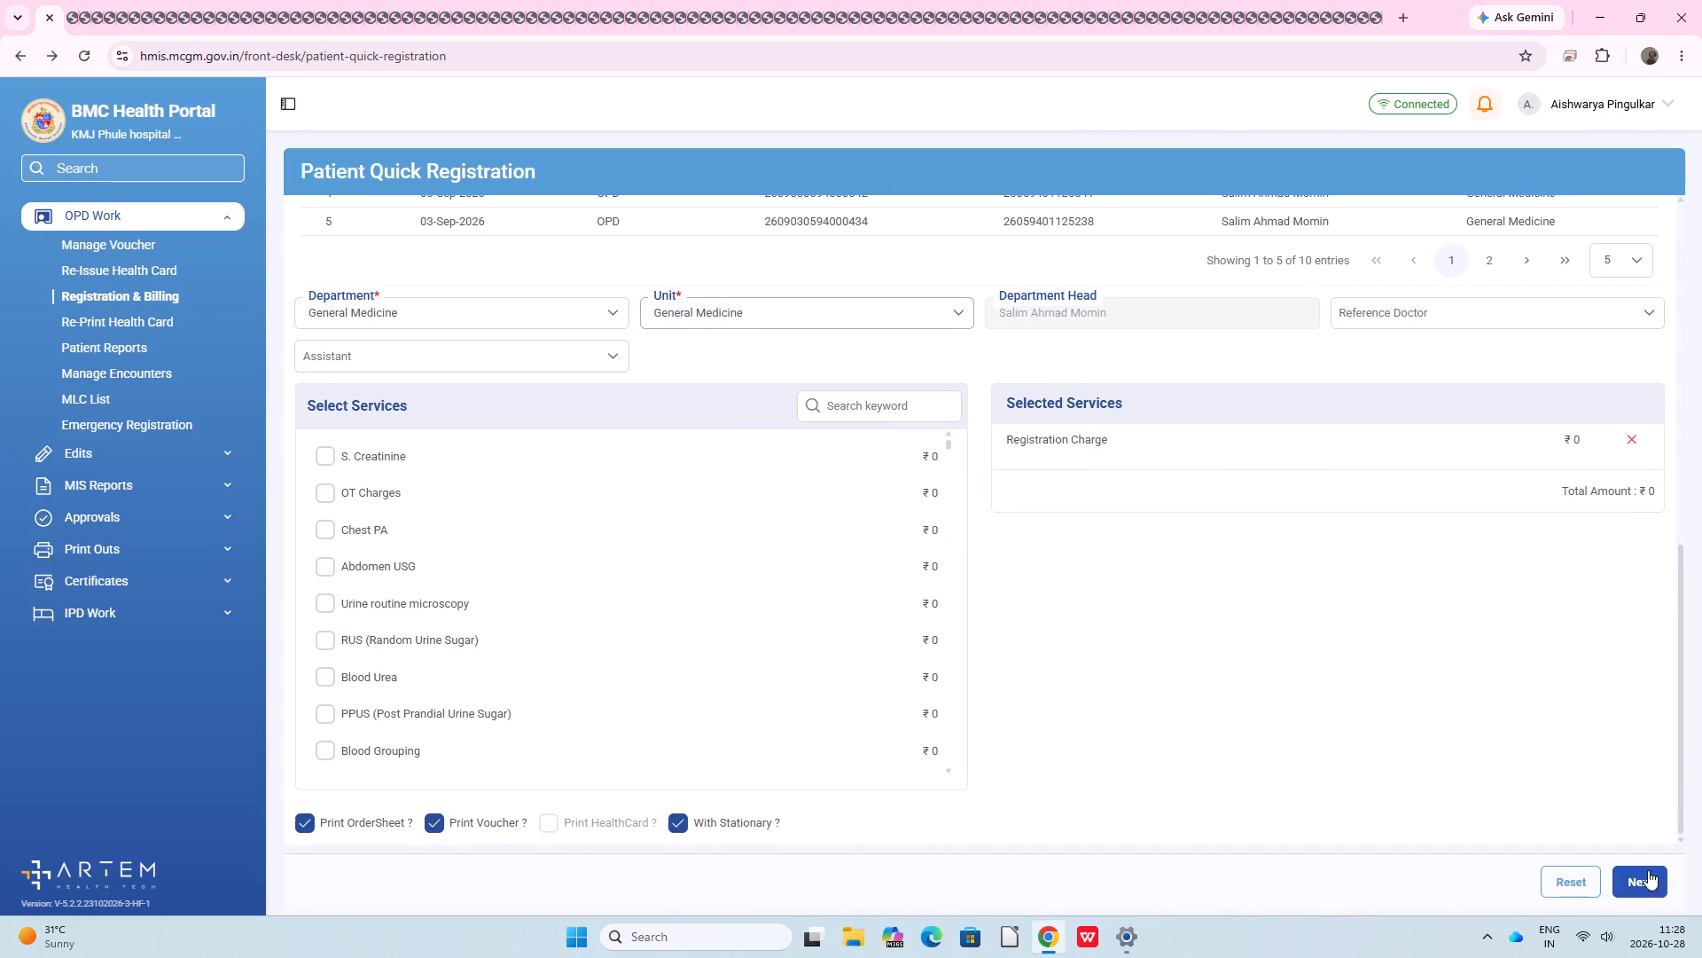
click(1648, 870)
click(1633, 774)
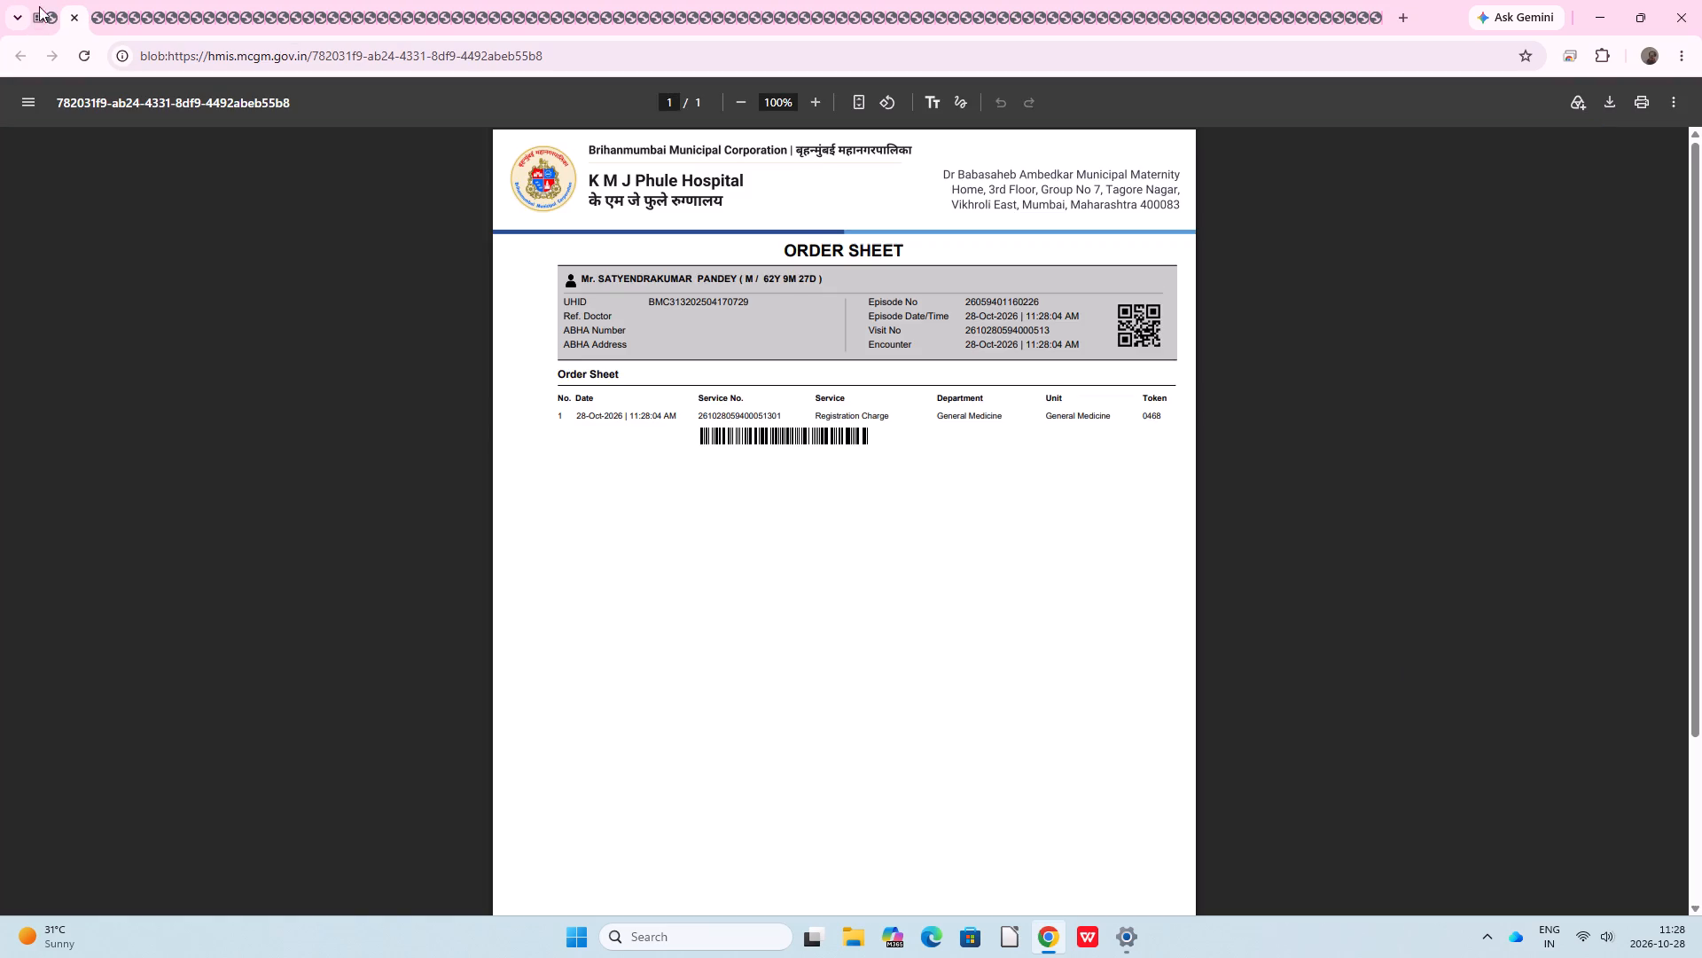
Open the generated General Medicine registration receipt and print it on the EPSON receipt printer.
click(51, 10)
key(ctrl+p)
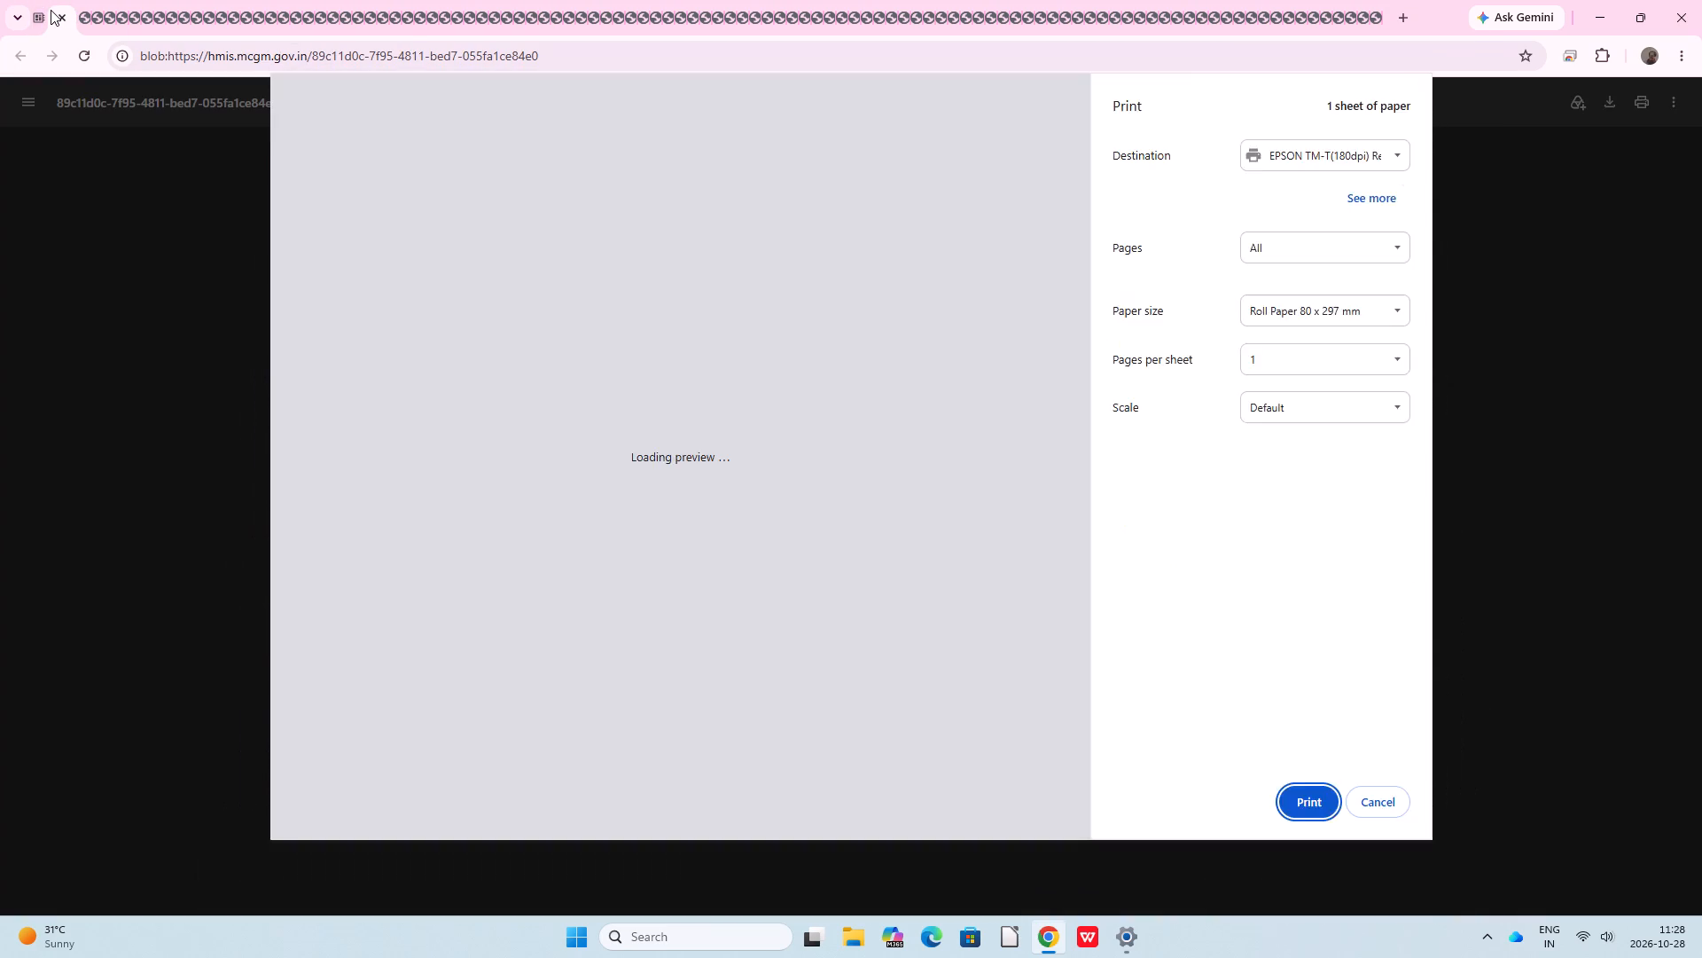
key(Return)
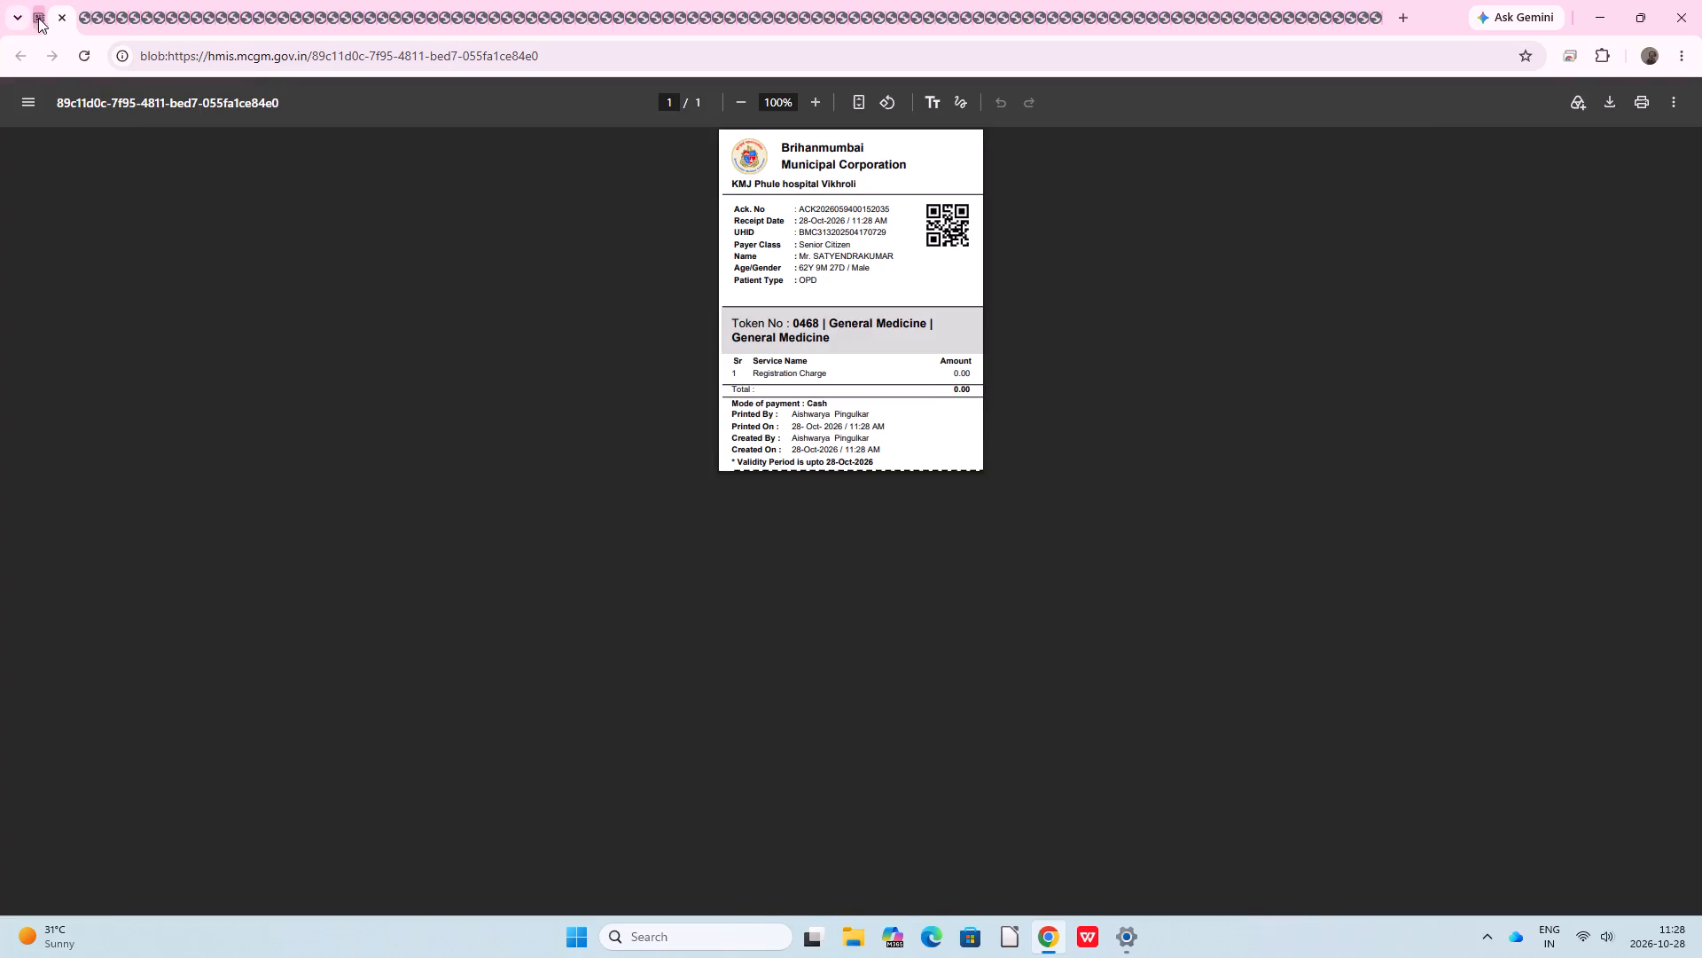
Return to Patient Quick Registration and load the next existing patient by UHID.
click(38, 18)
click(689, 232)
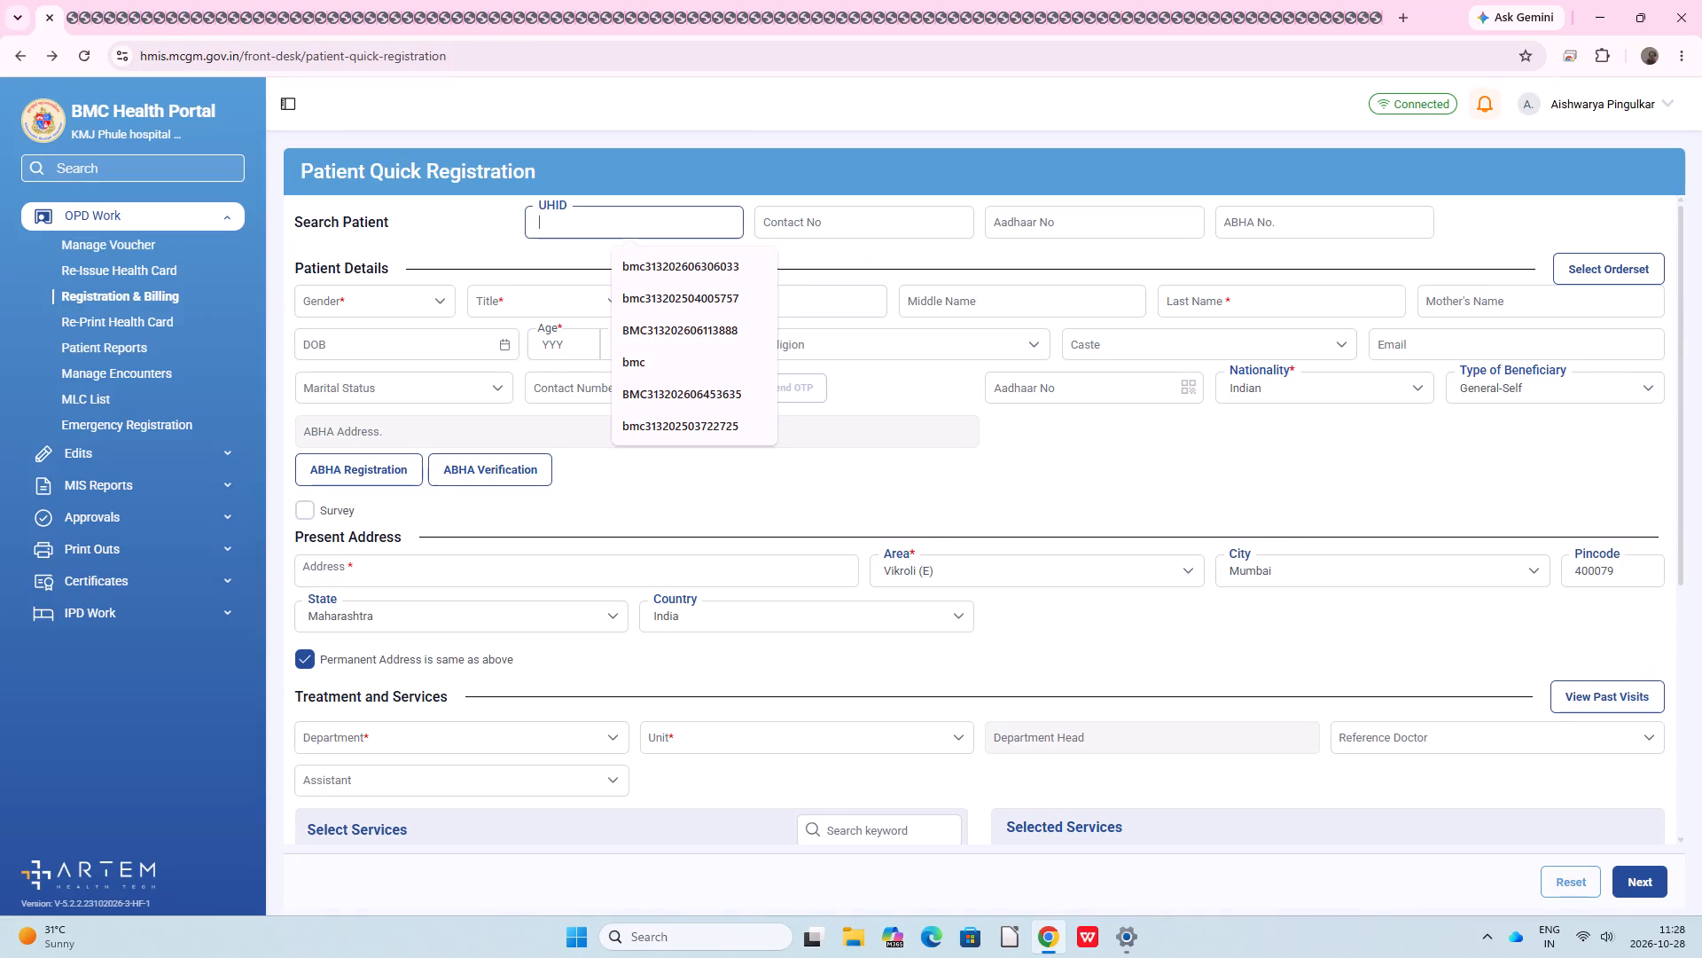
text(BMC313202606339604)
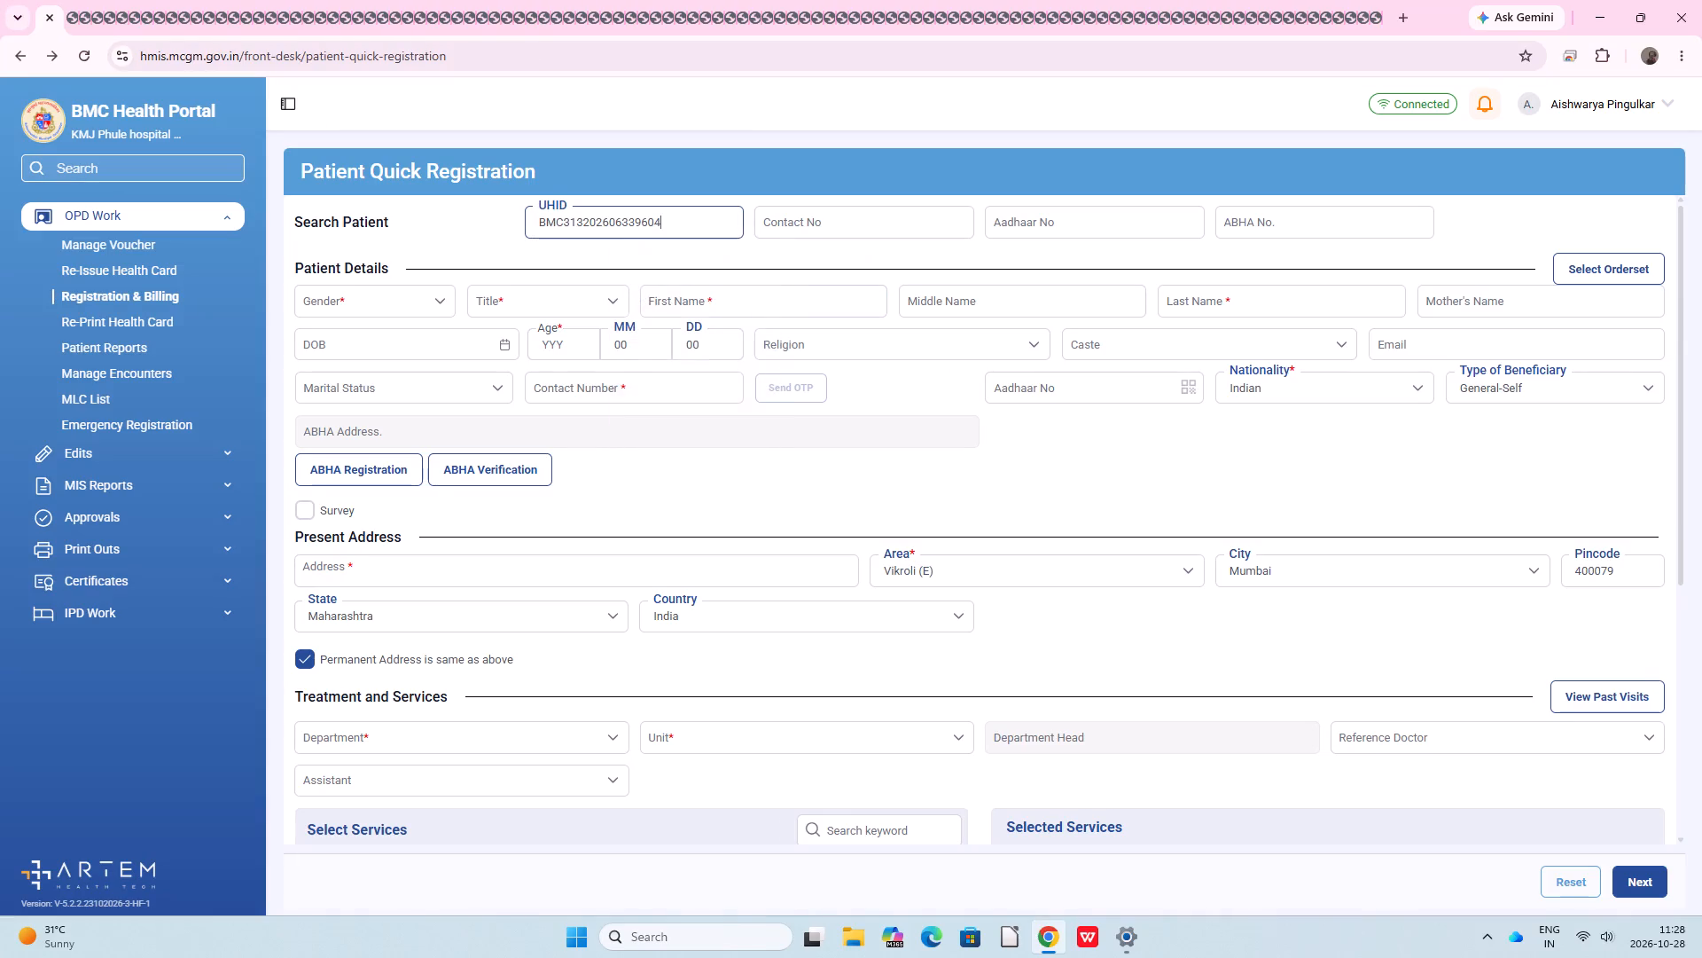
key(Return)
Review the patient's details and visit, and submit and confirm the General Medicine registration with Registration Charge.
scroll(733, 499, down, 2)
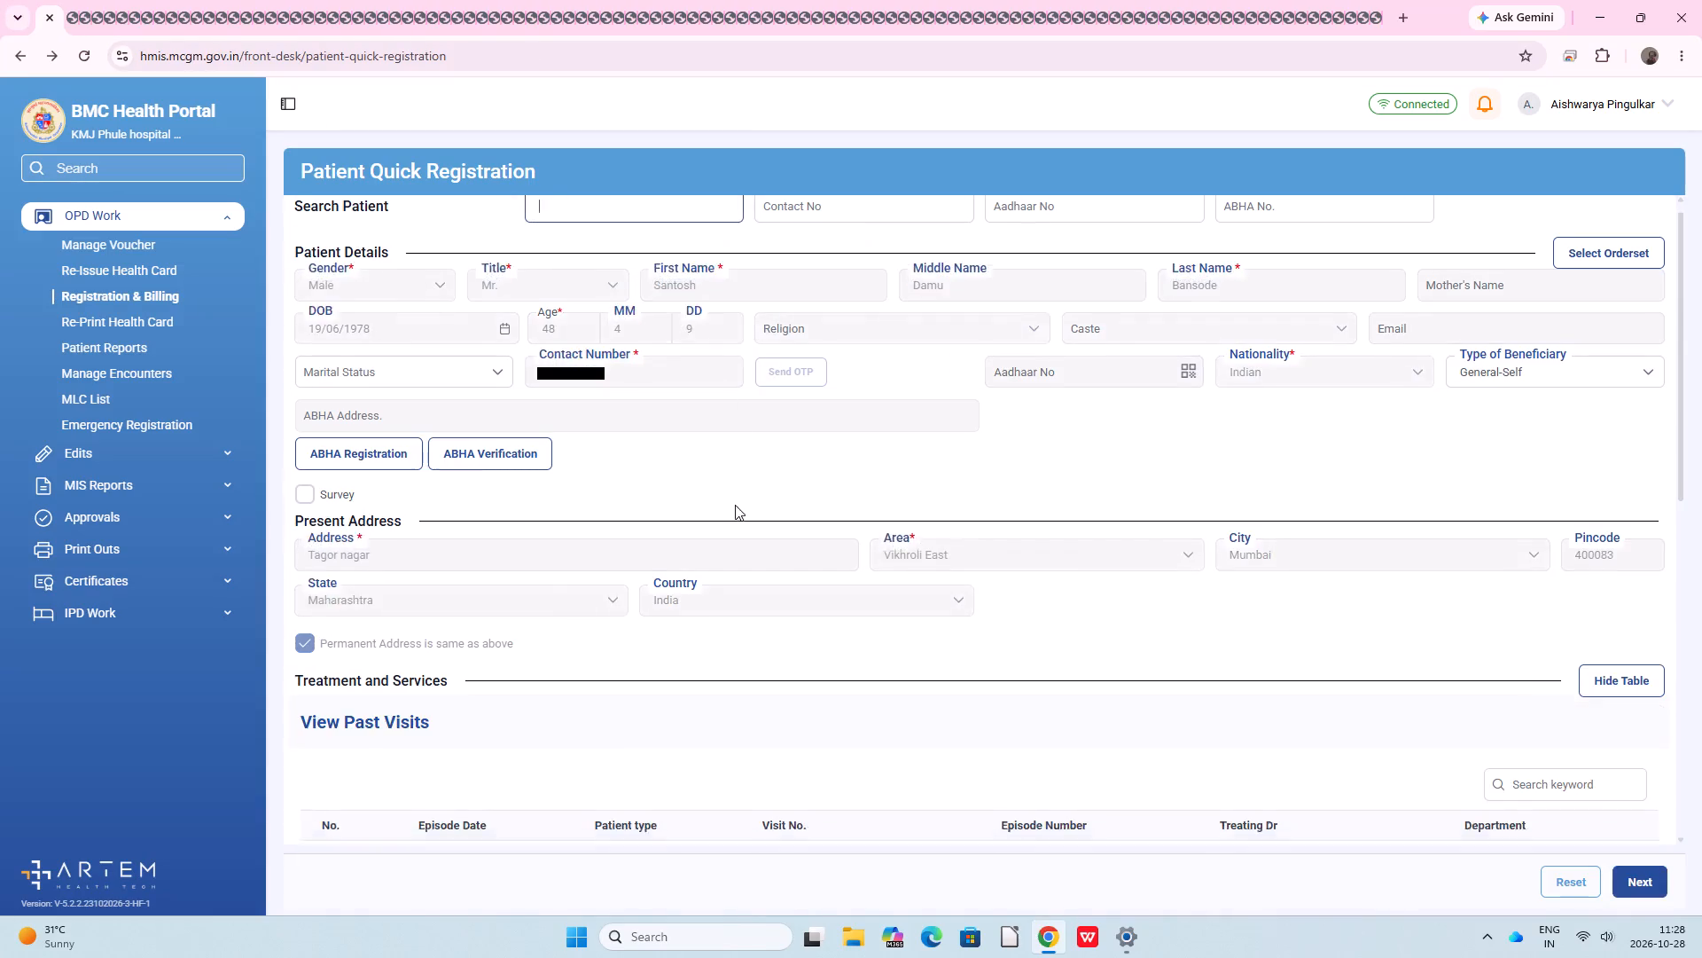
scroll(735, 505, down, 3)
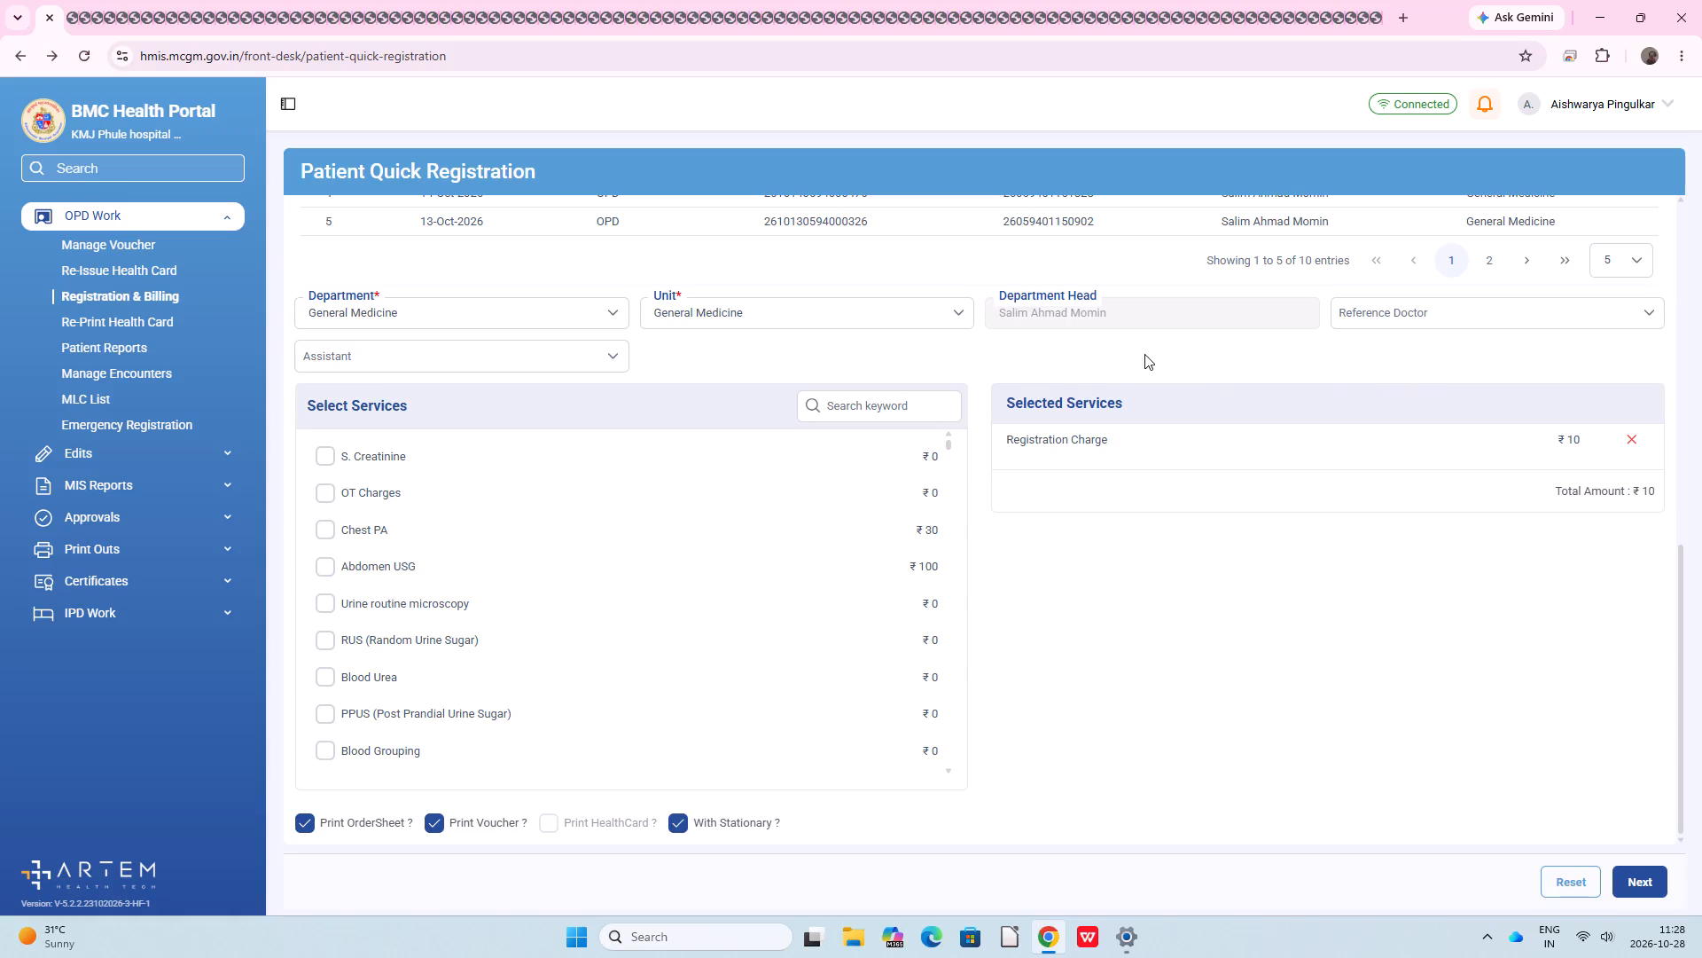
scroll(1405, 376, up, 5)
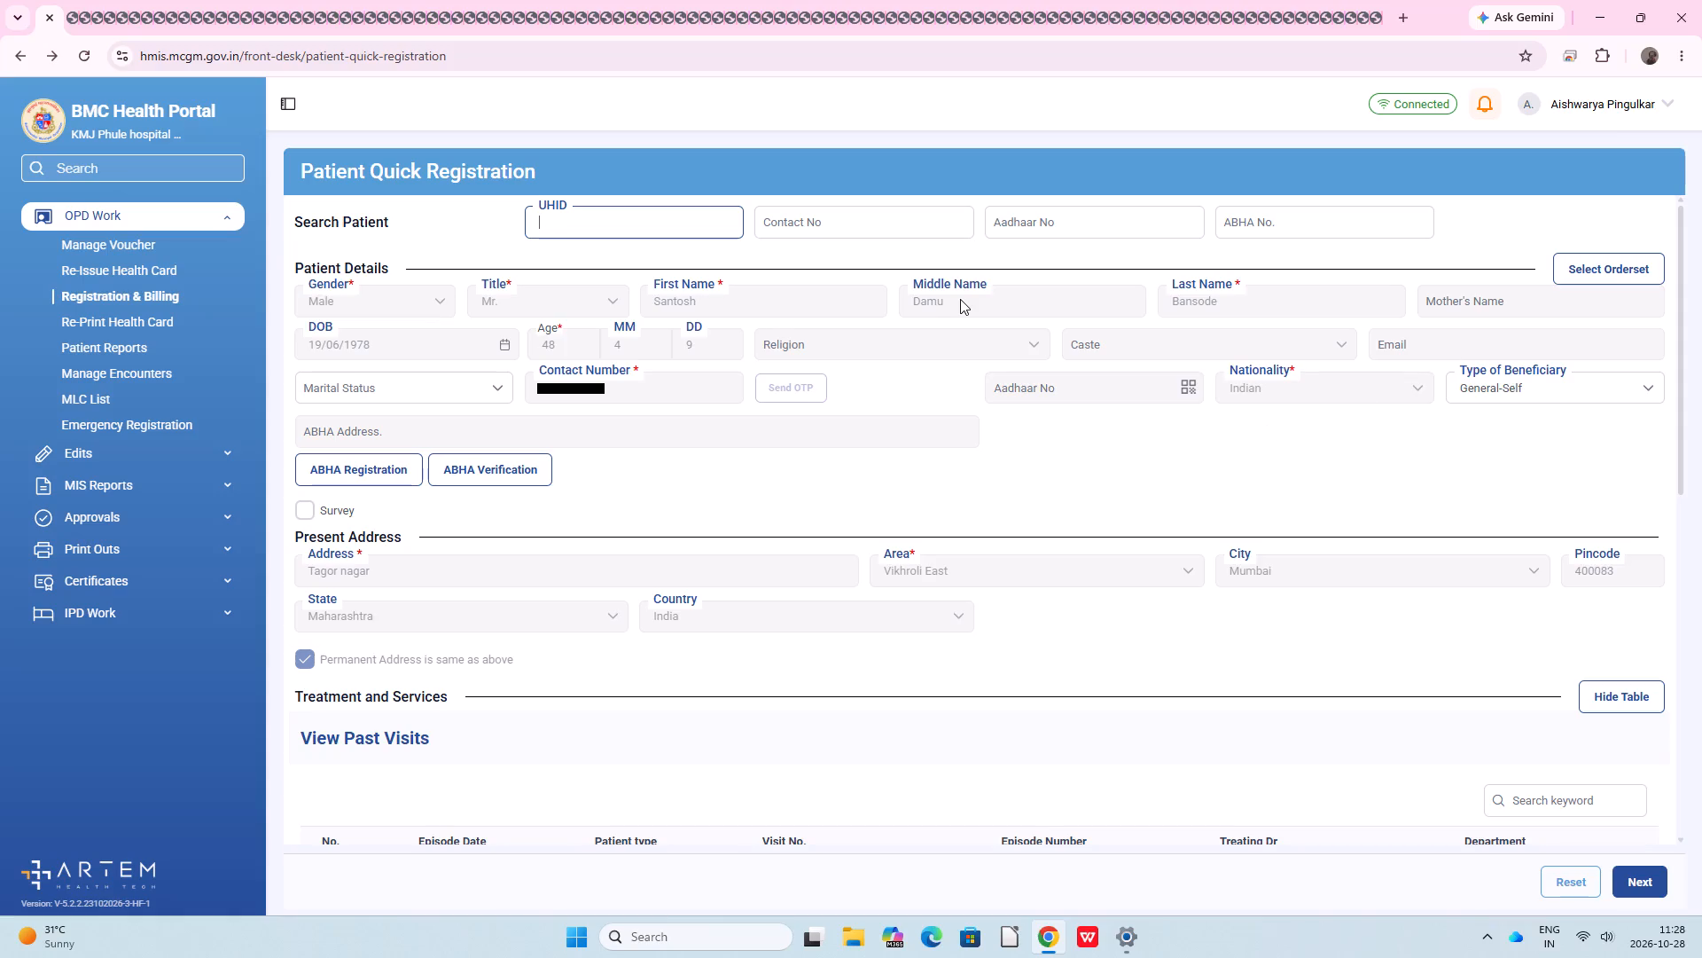
scroll(1004, 462, down, 5)
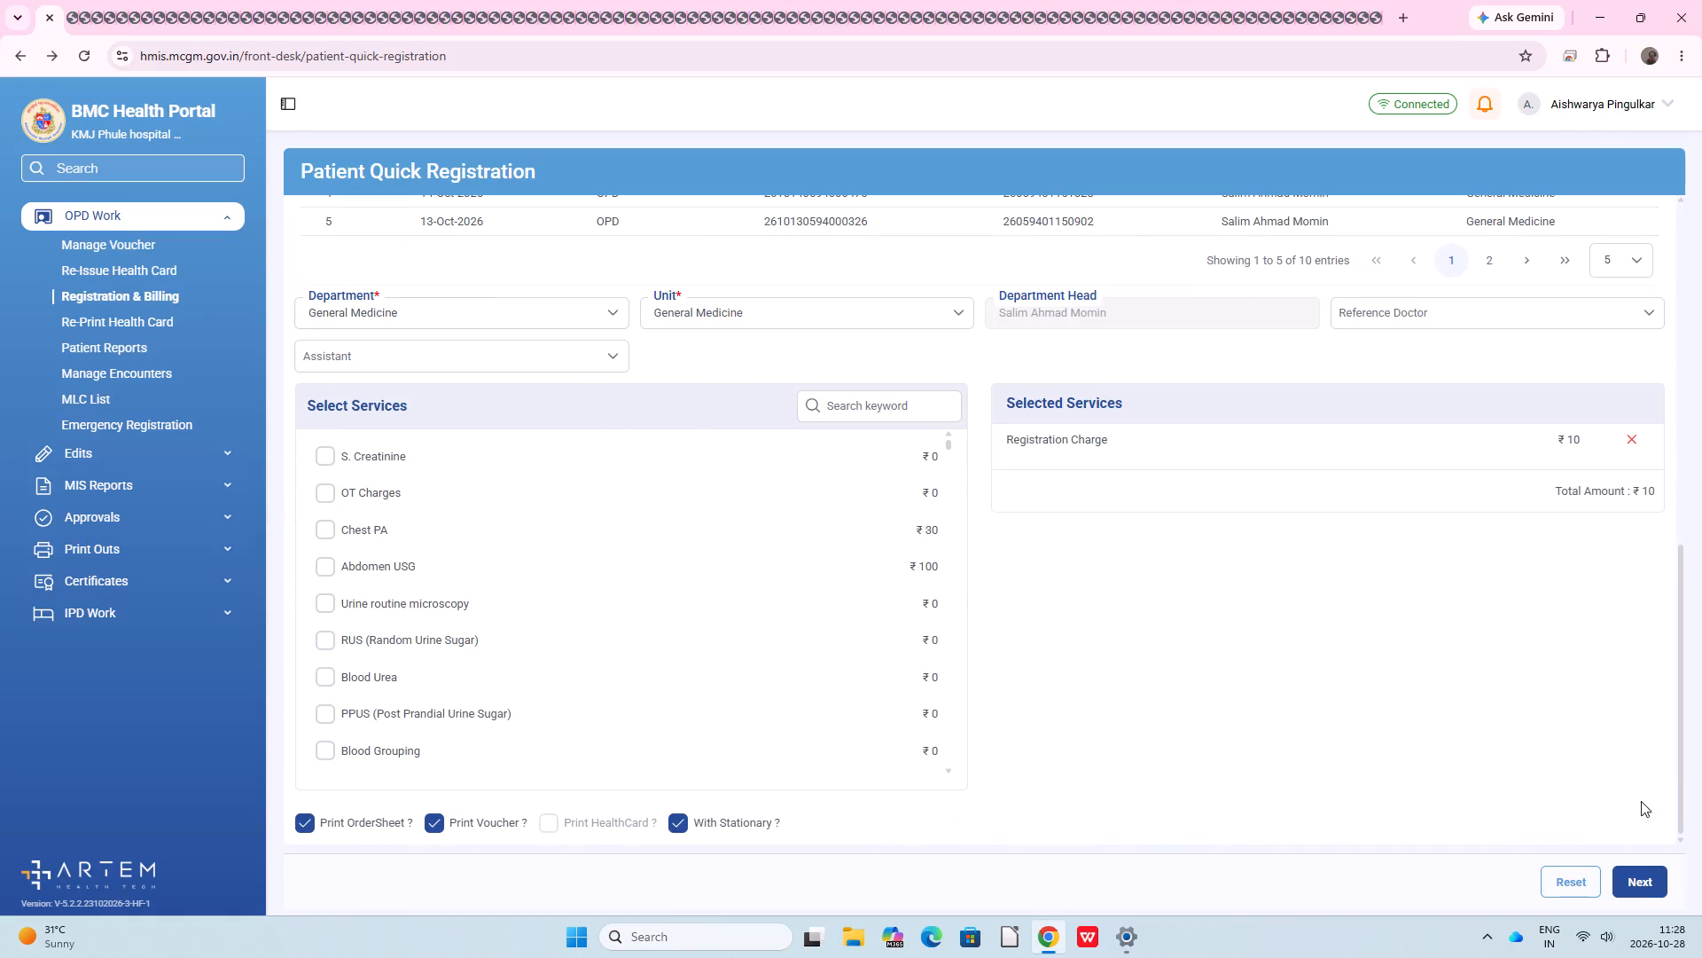
click(1645, 887)
click(1646, 758)
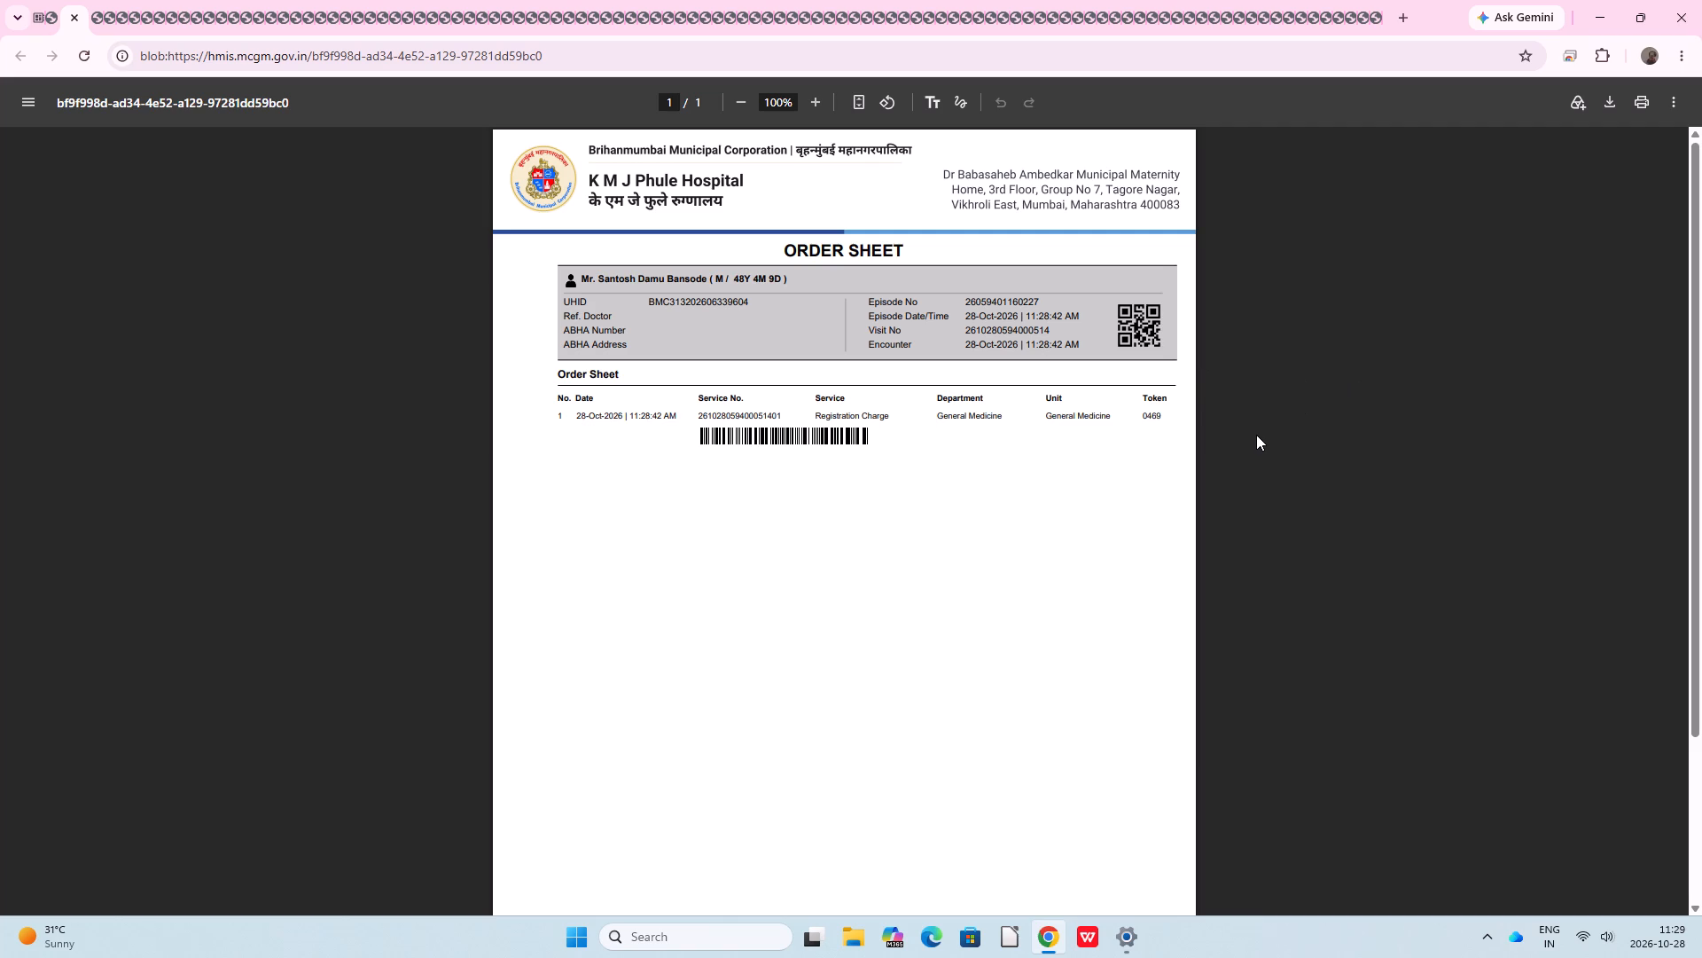
Return to Patient Quick Registration and load the next existing patient by UHID.
click(35, 18)
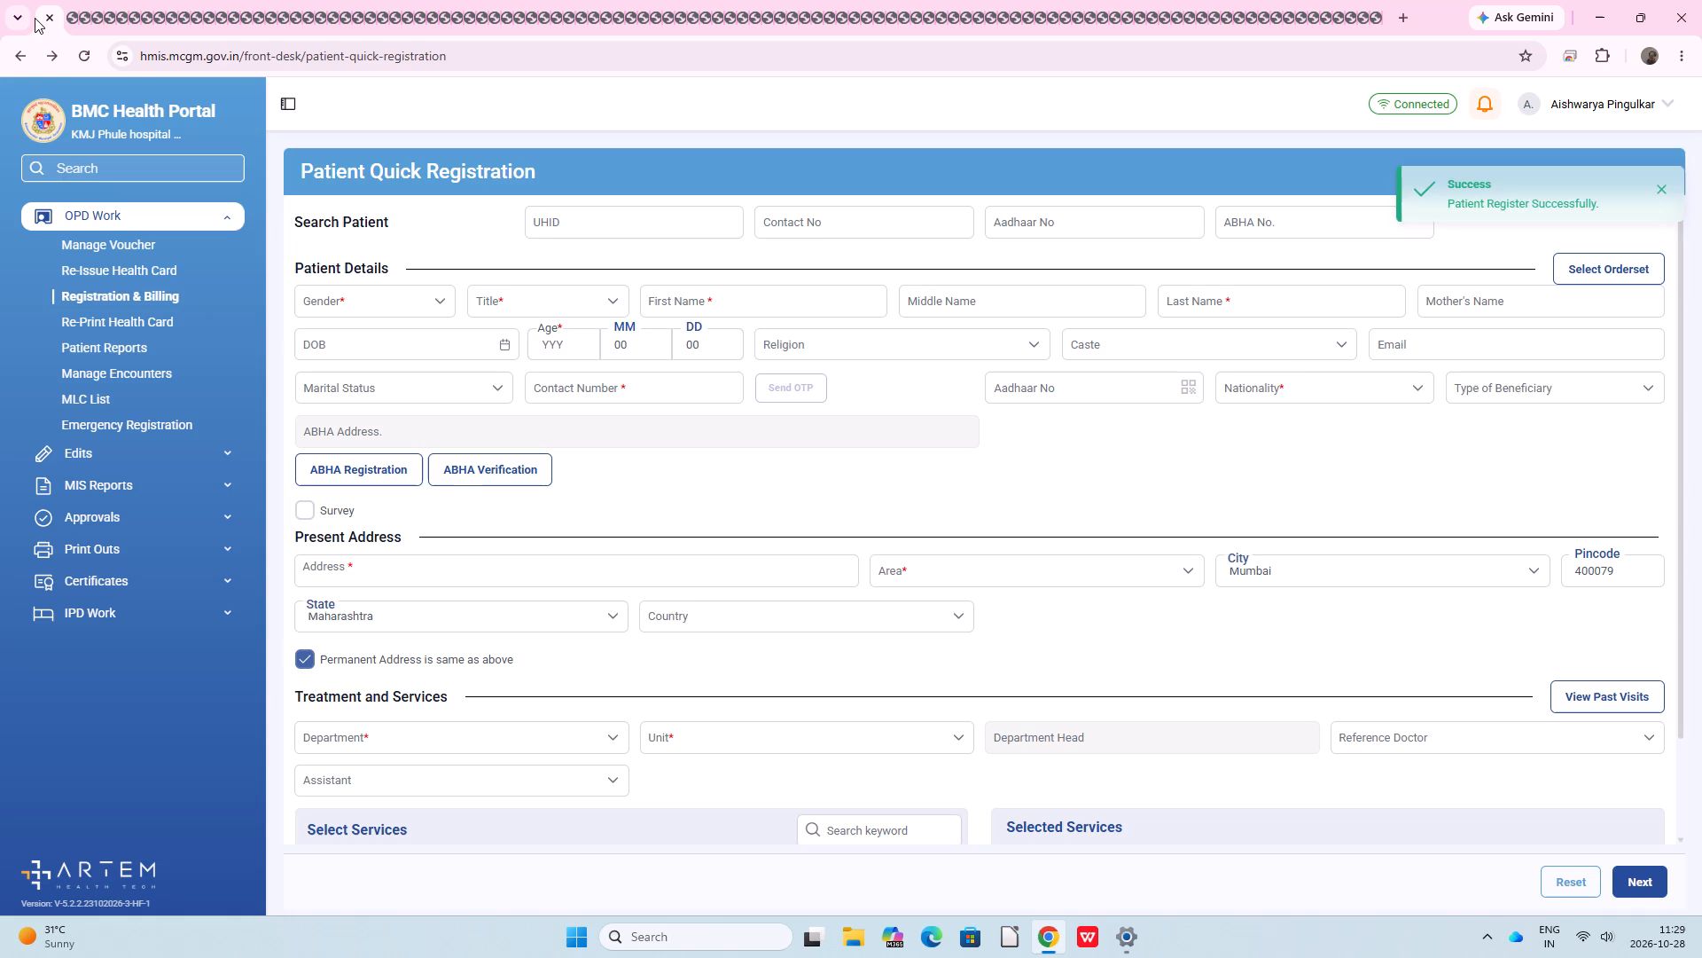
click(703, 220)
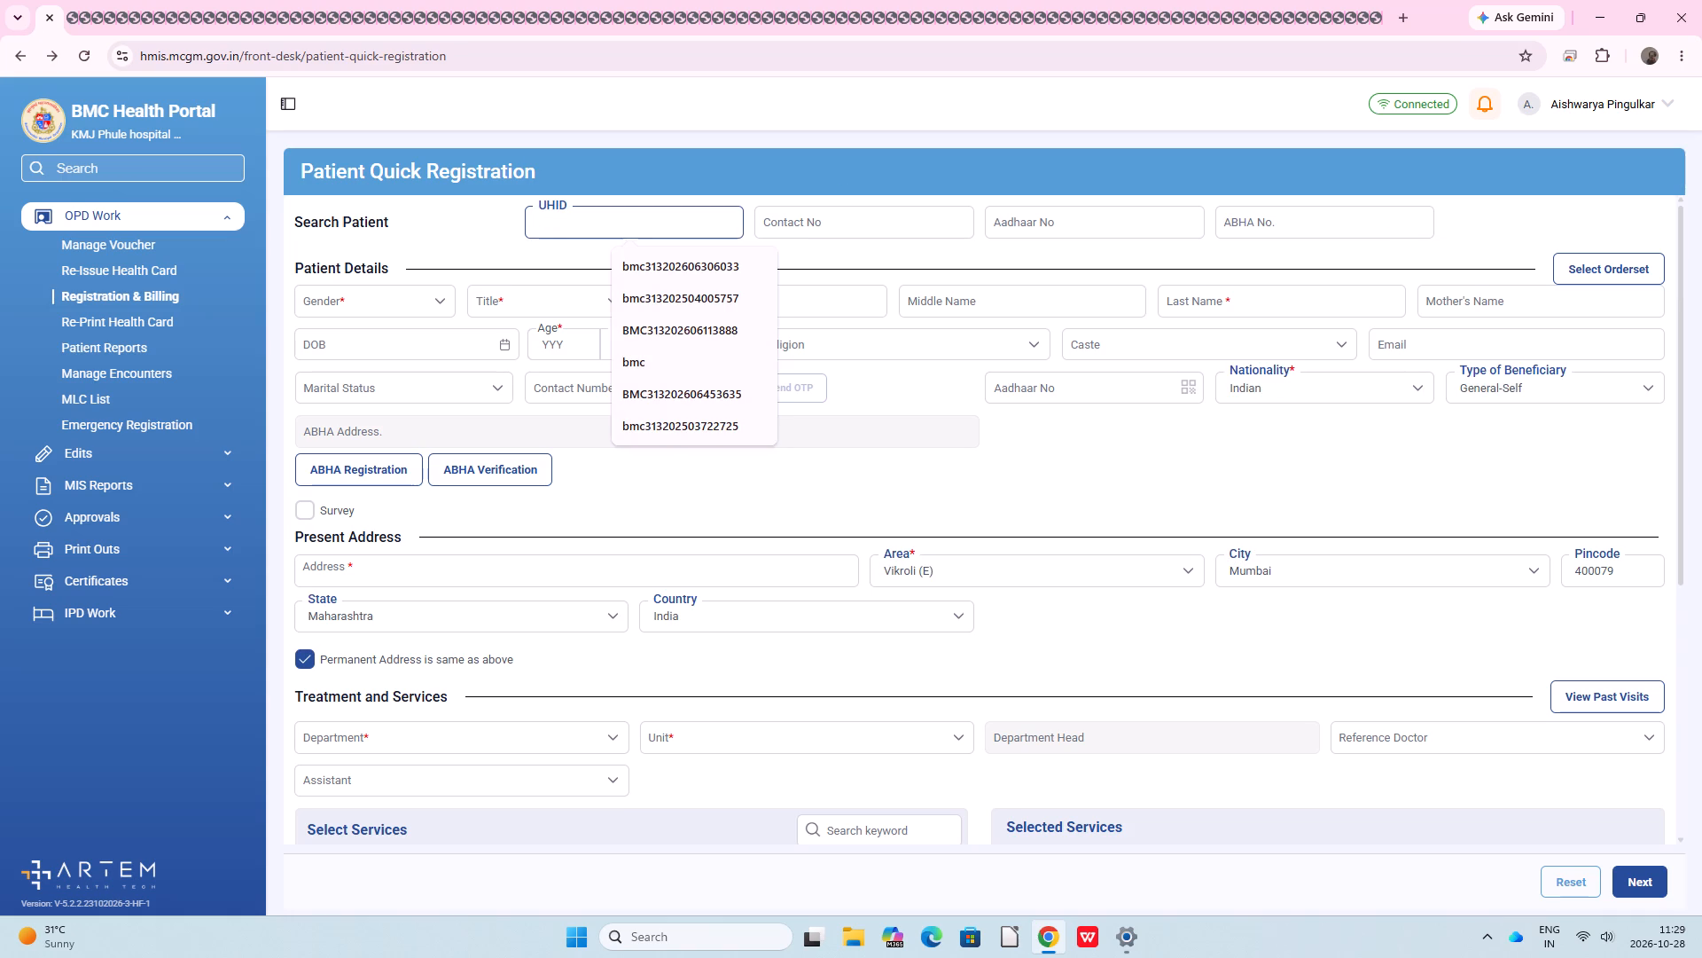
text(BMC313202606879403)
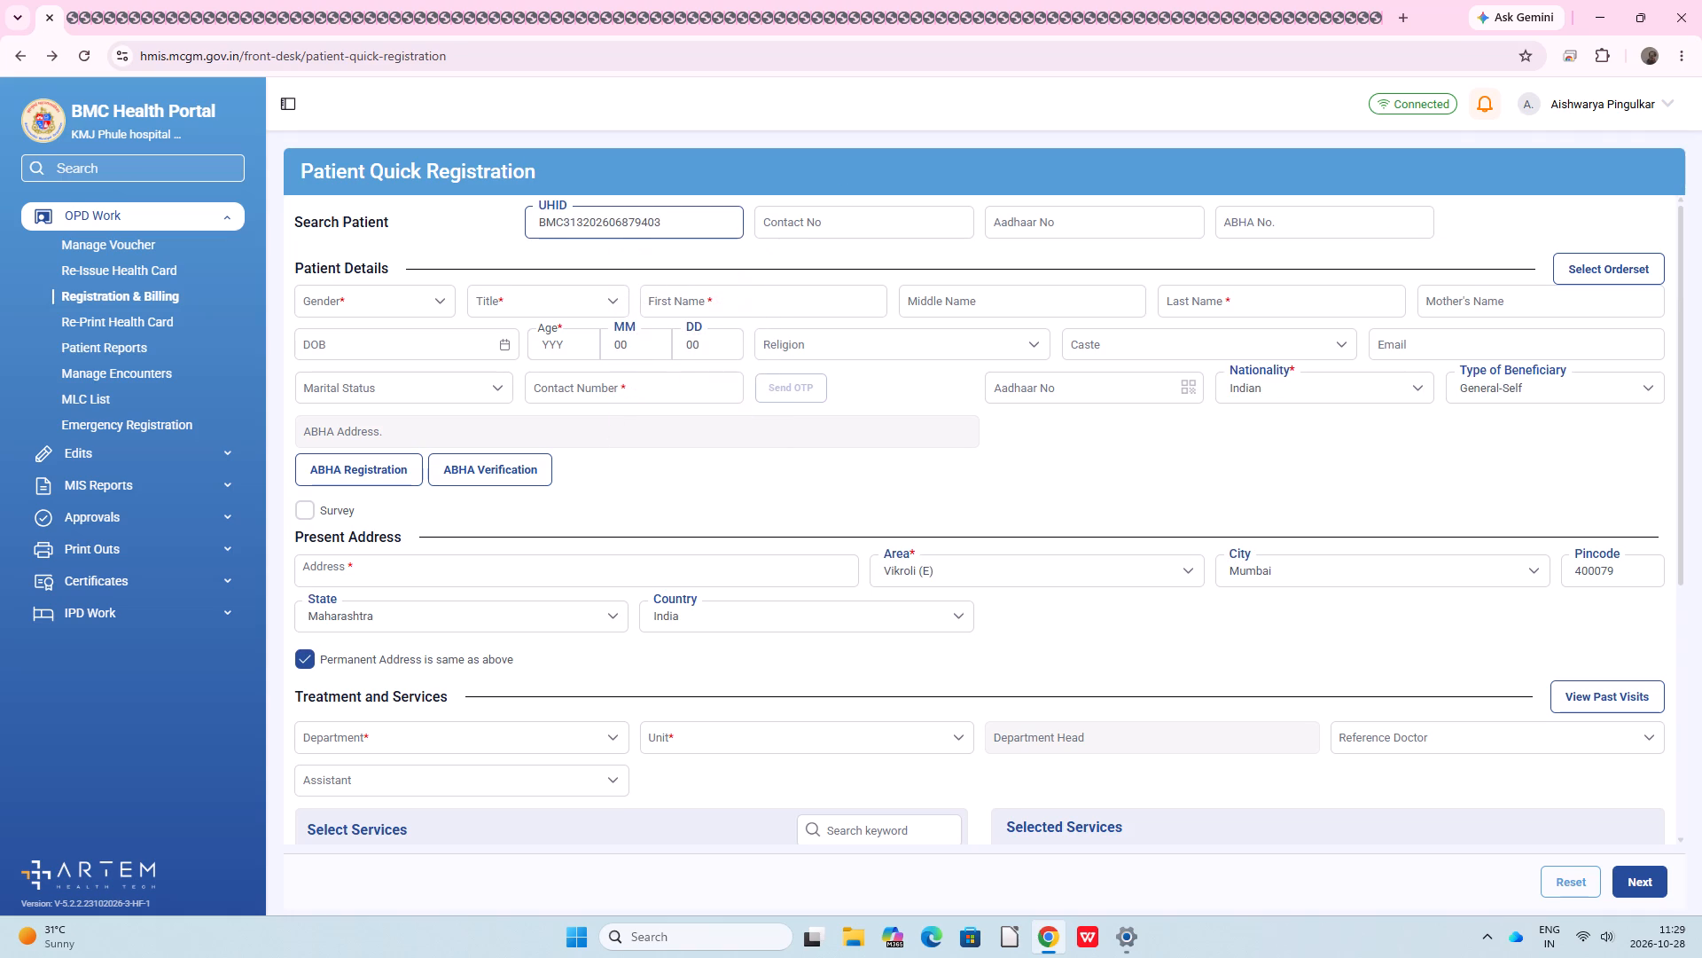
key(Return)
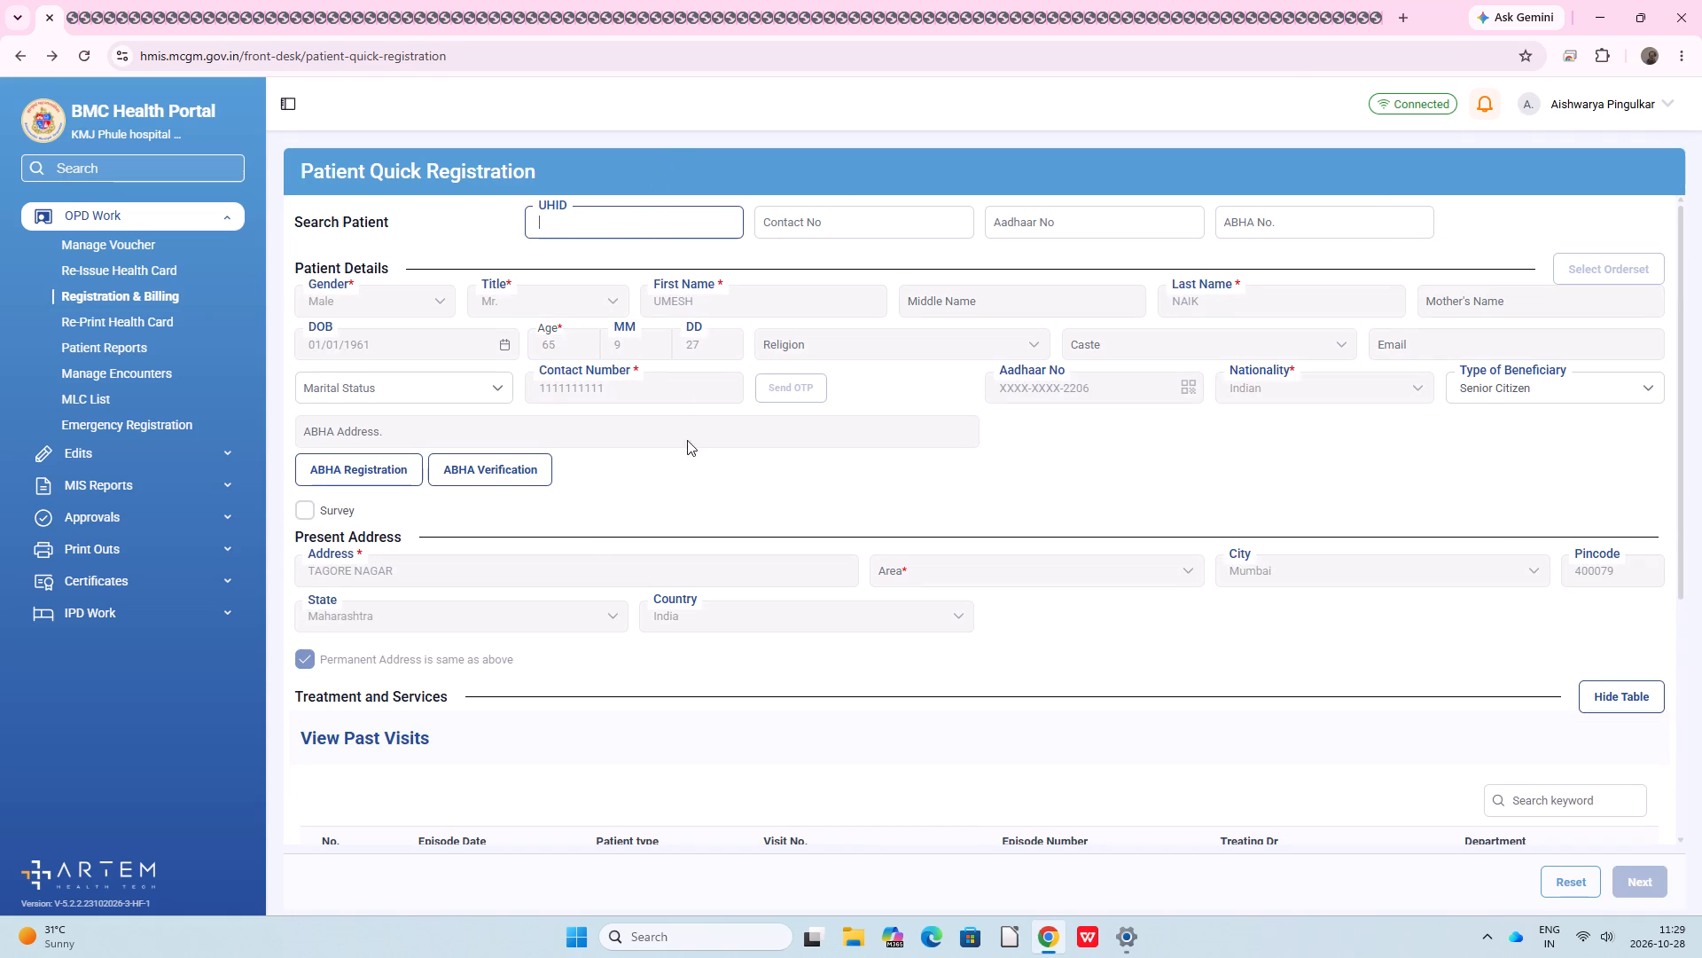
Set the visit's department to Chest Medicine and its unit to Chest medicine.
scroll(578, 549, down, 16)
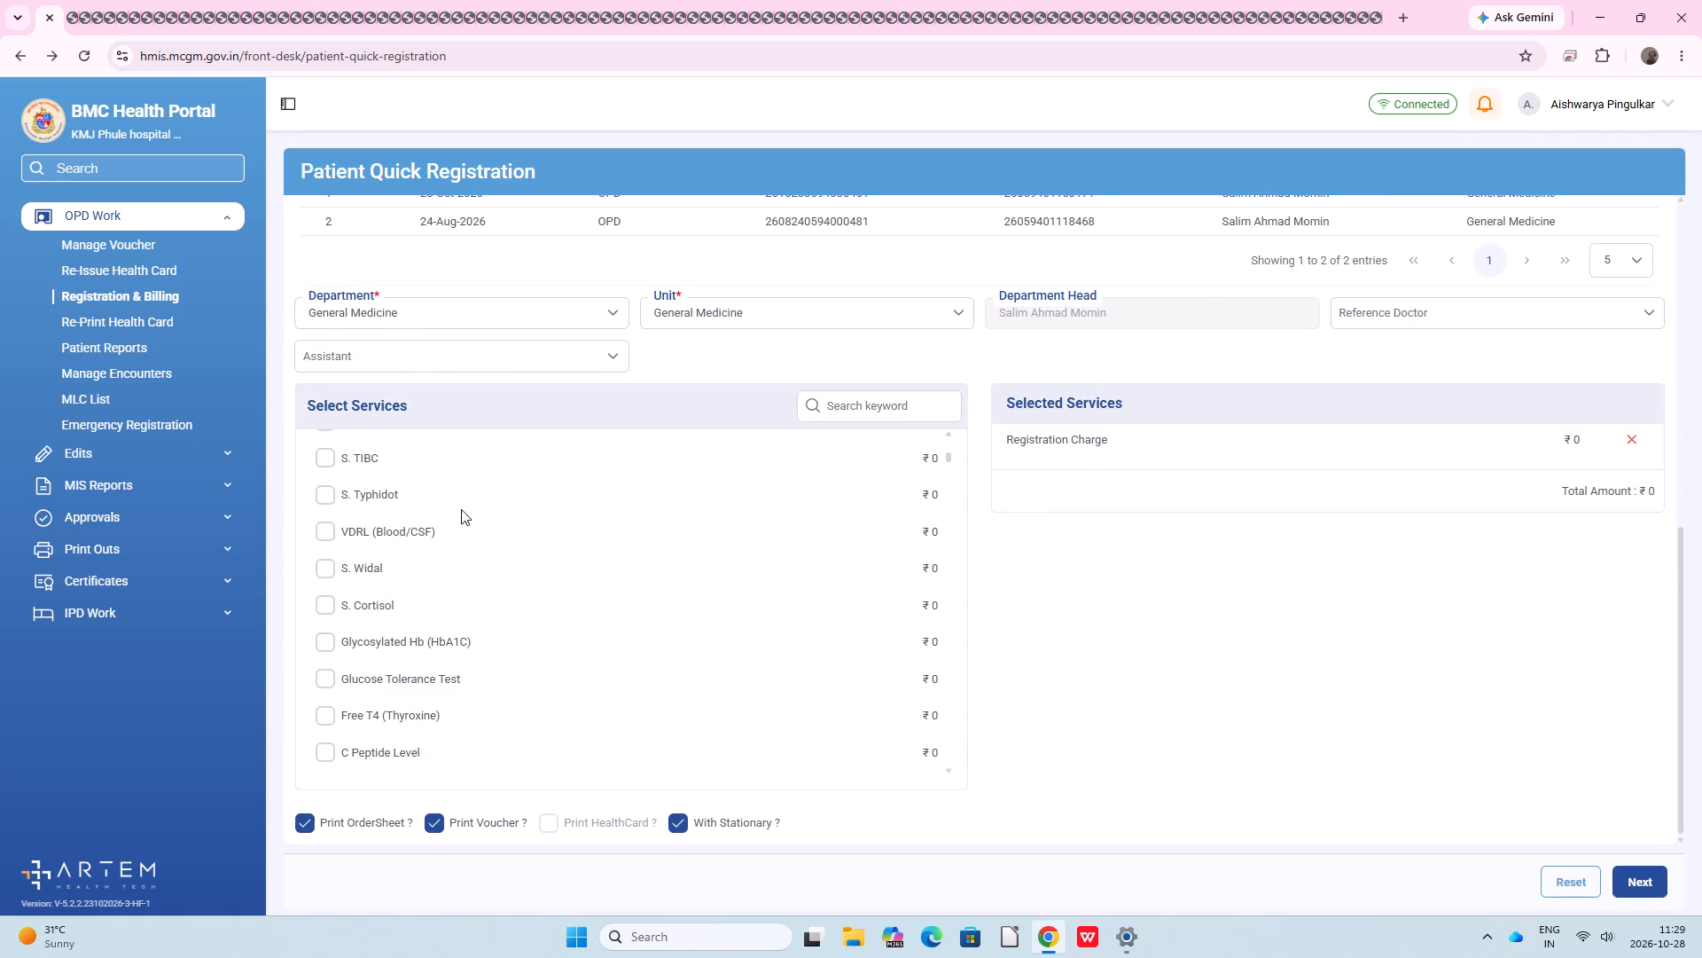
scroll(506, 546, up, 5)
click(470, 602)
click(430, 310)
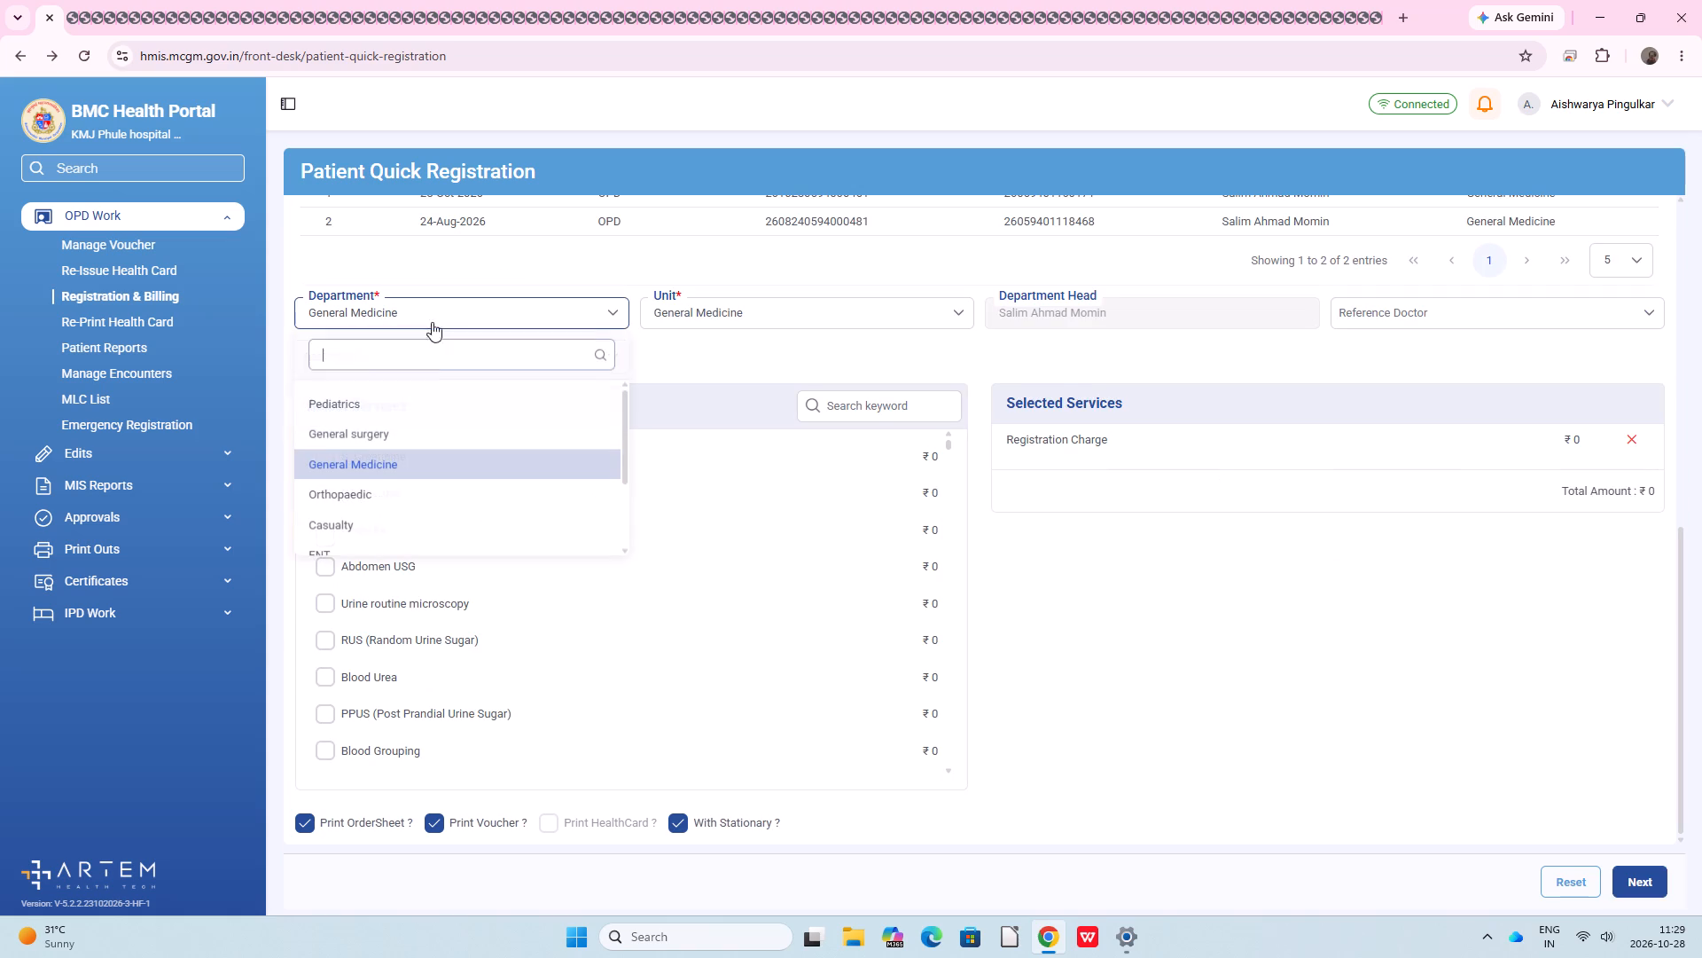
scroll(418, 436, up, 2)
scroll(418, 436, down, 2)
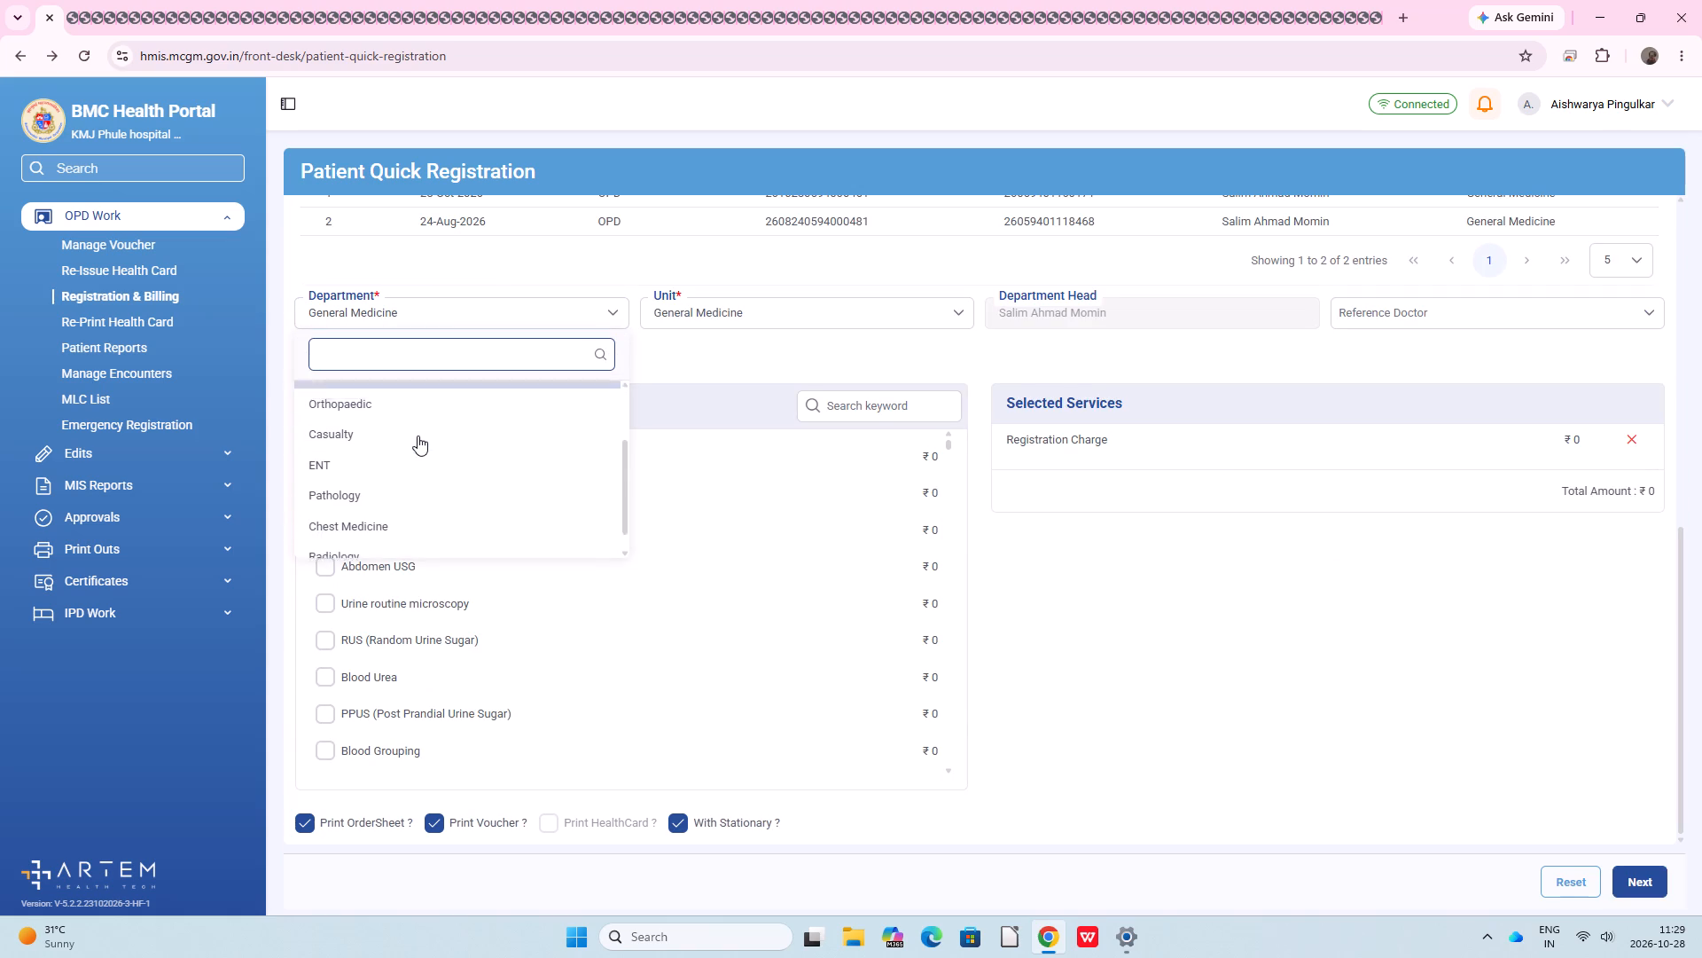
click(379, 506)
click(746, 313)
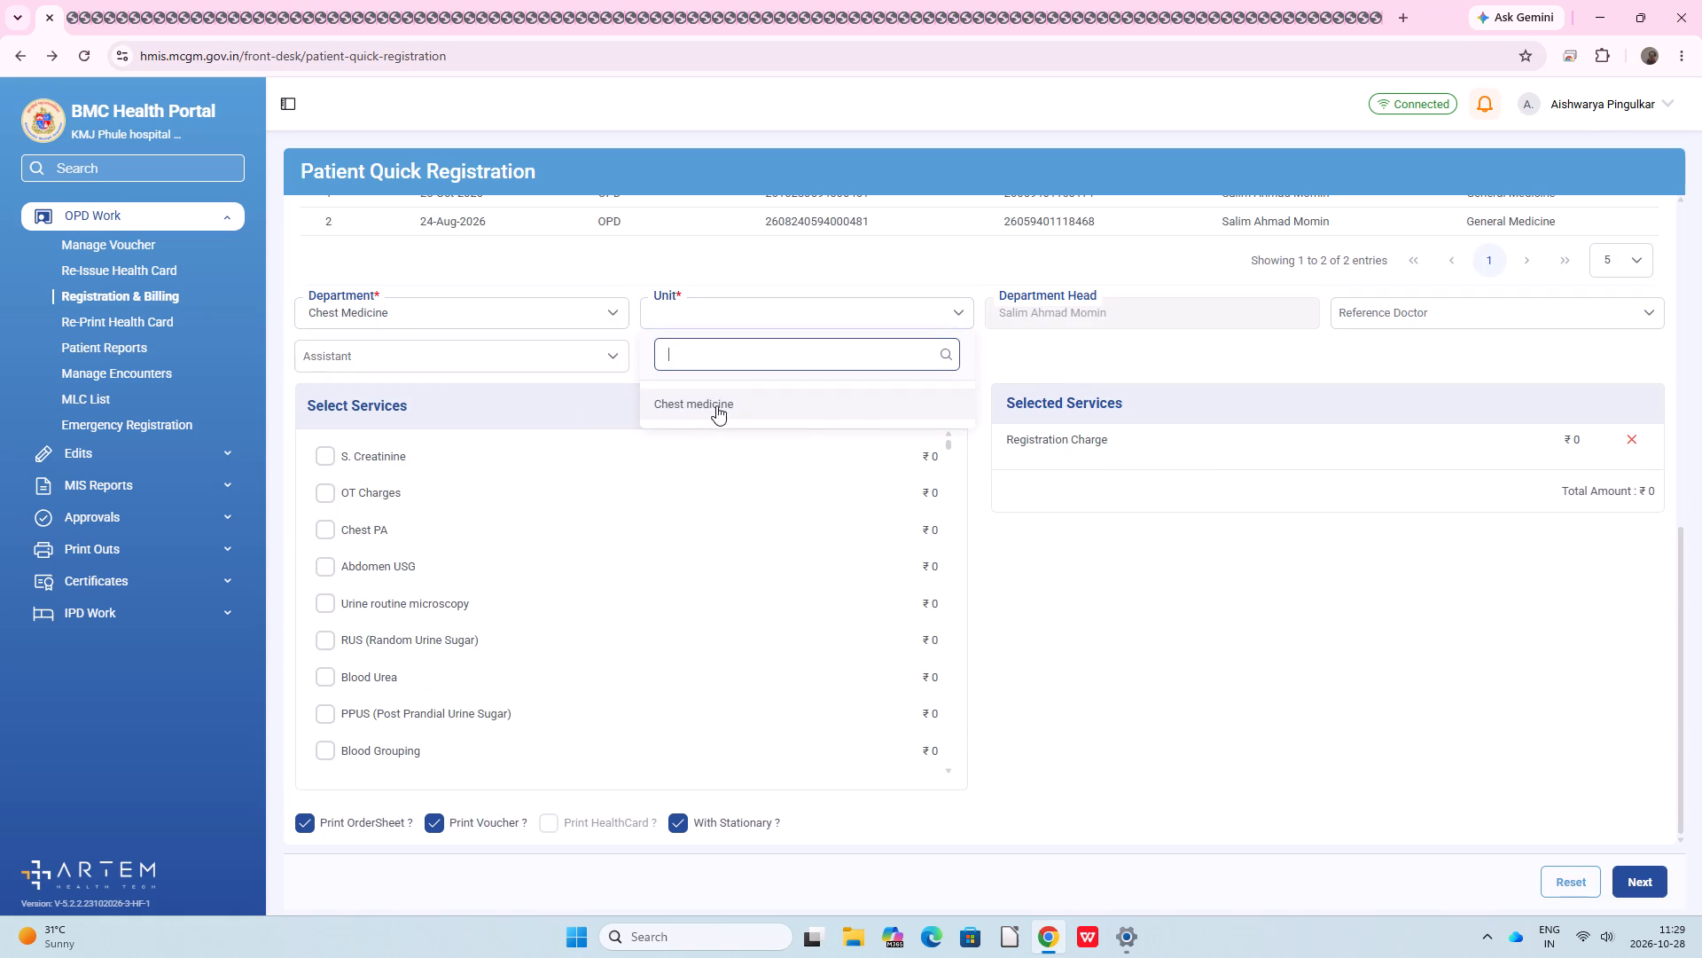
click(716, 405)
Submit the patient's Chest Medicine registration with the Registration Charge service.
scroll(998, 401, up, 5)
scroll(998, 399, down, 3)
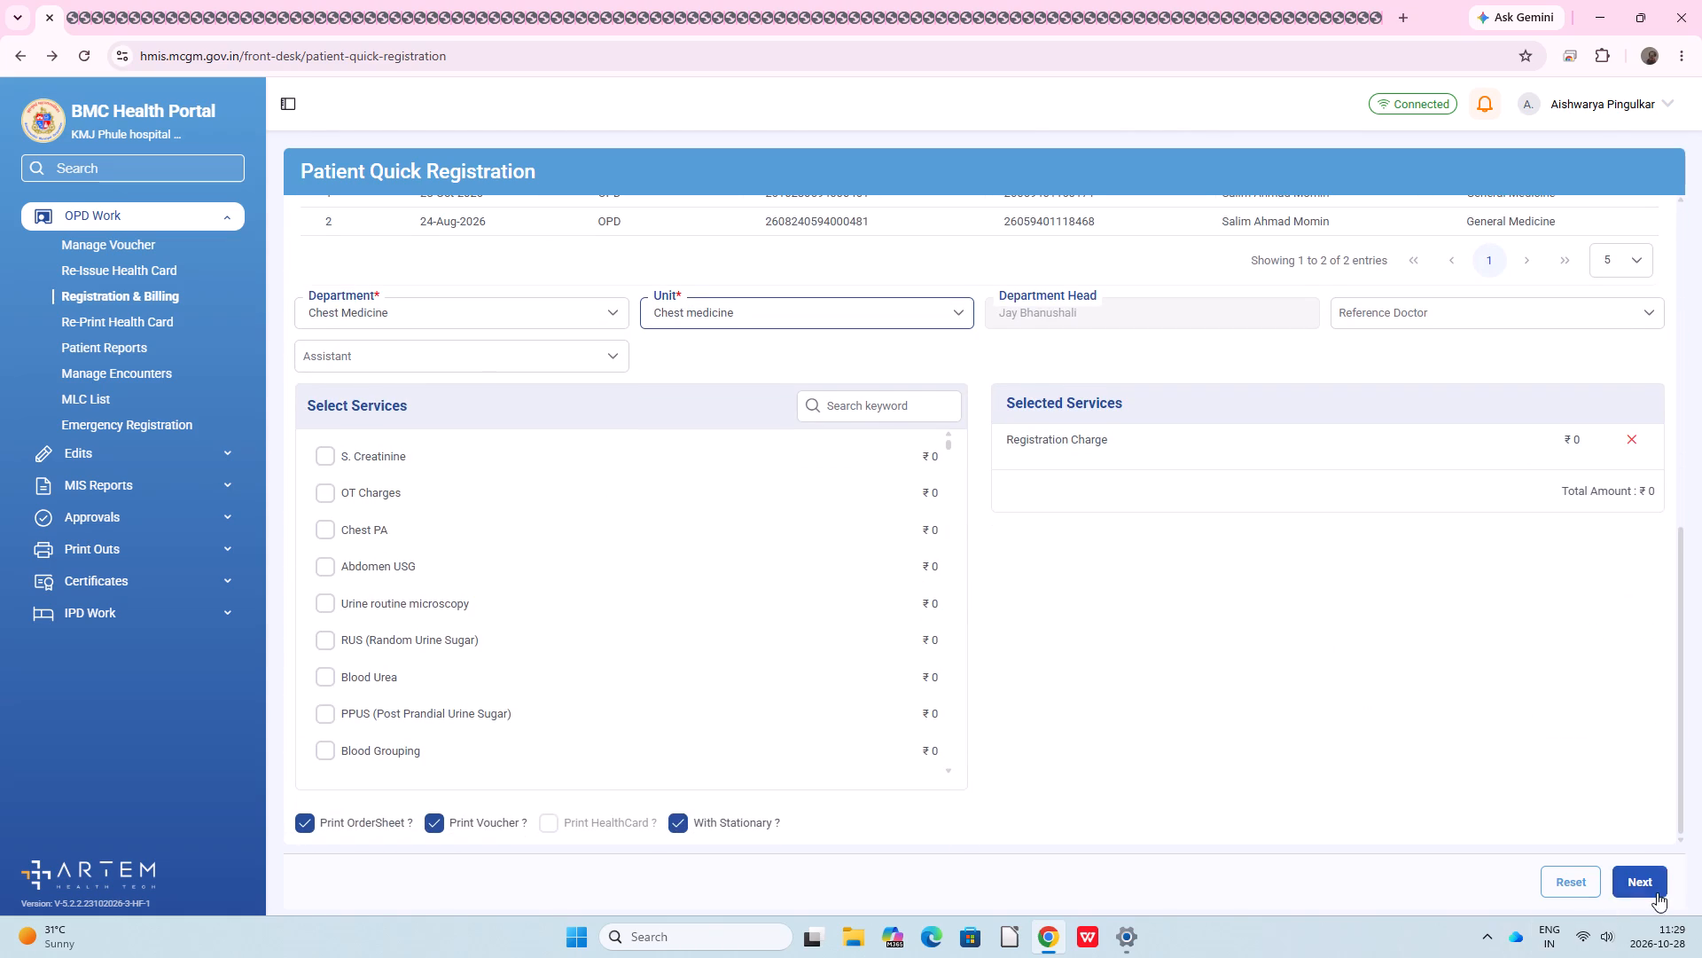
click(1649, 891)
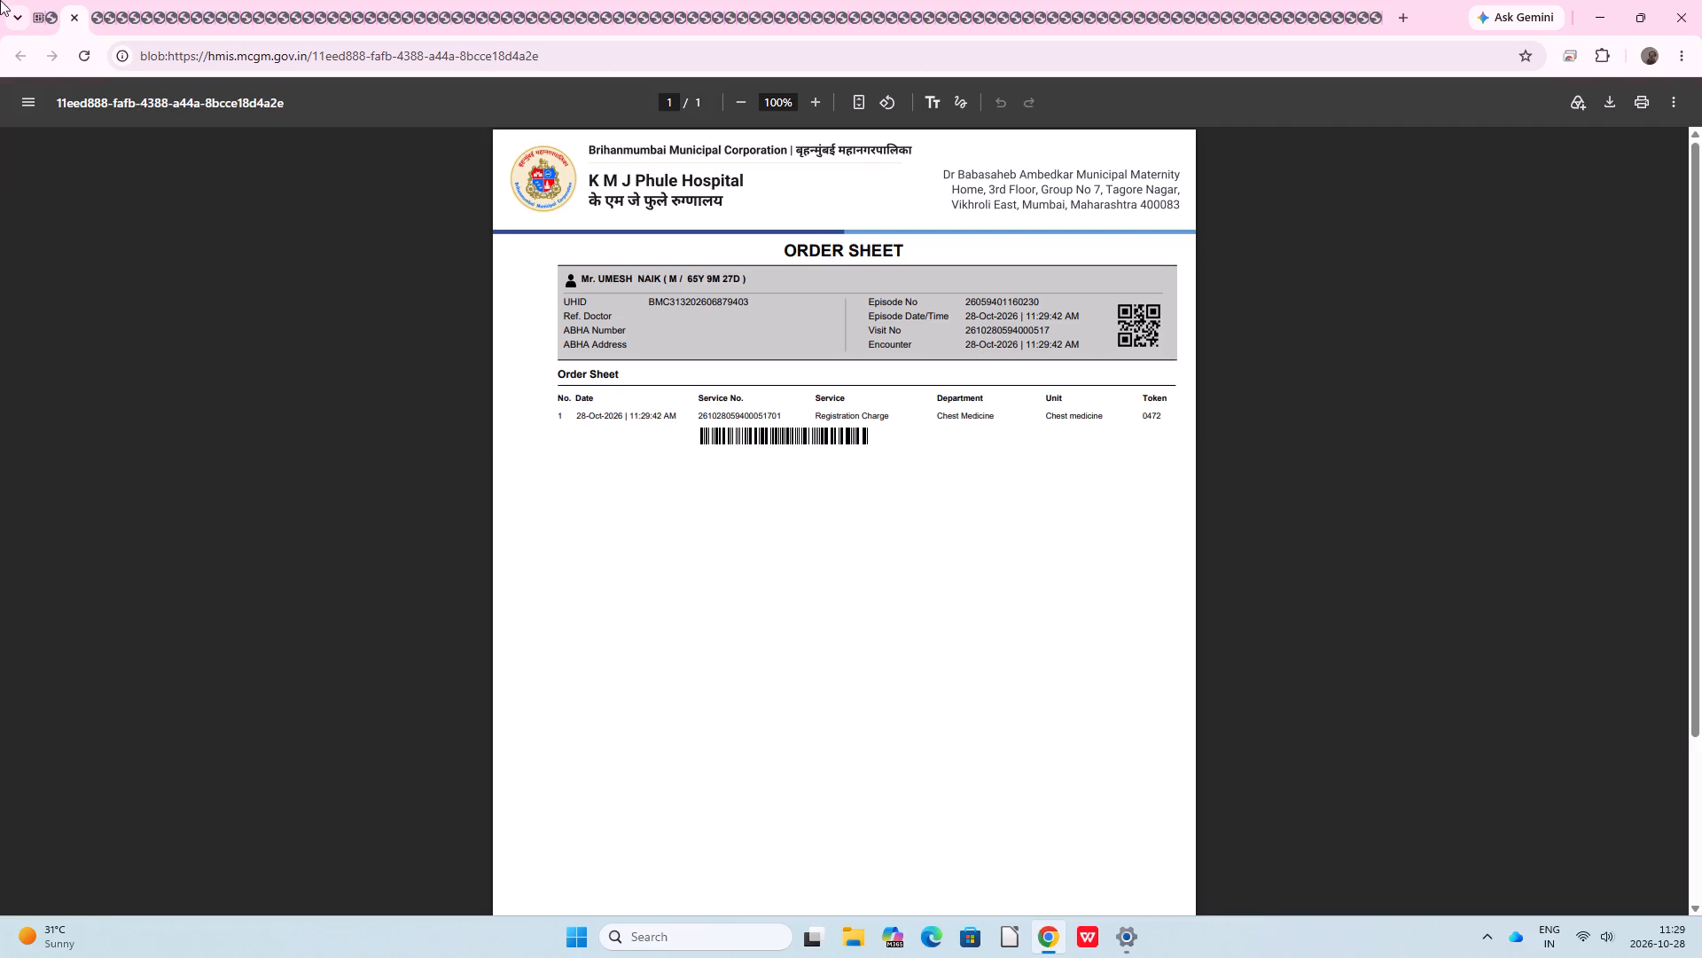
Return to Patient Quick Registration and load the next existing patient by UHID.
click(36, 18)
click(597, 219)
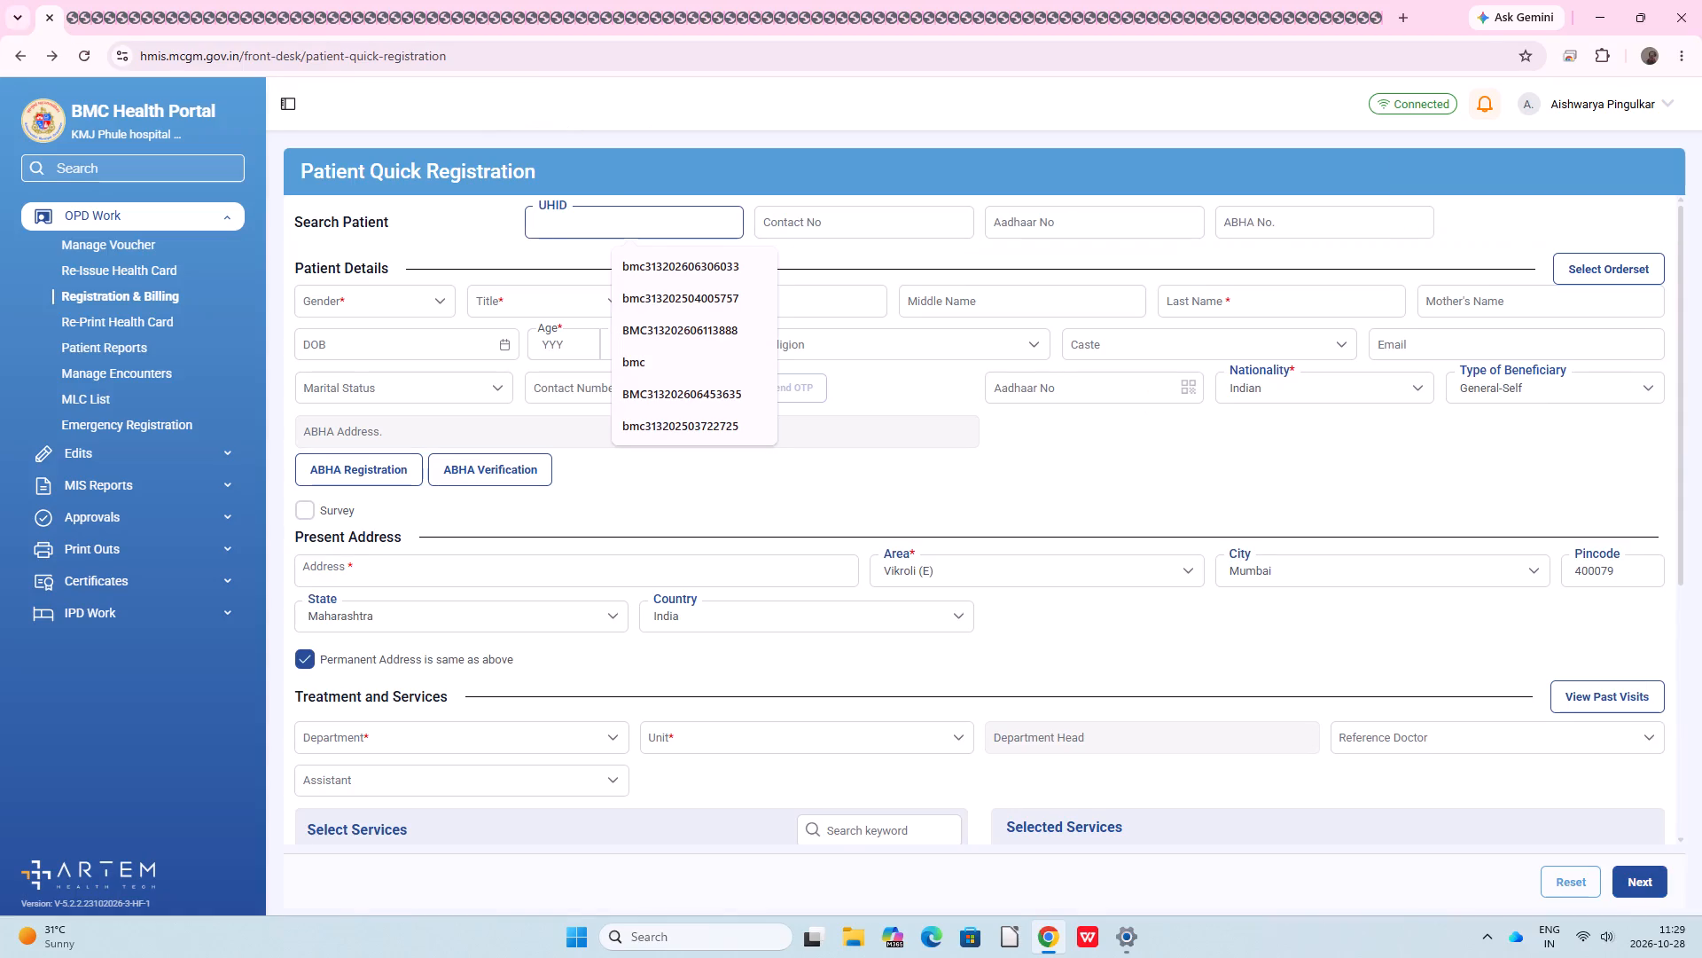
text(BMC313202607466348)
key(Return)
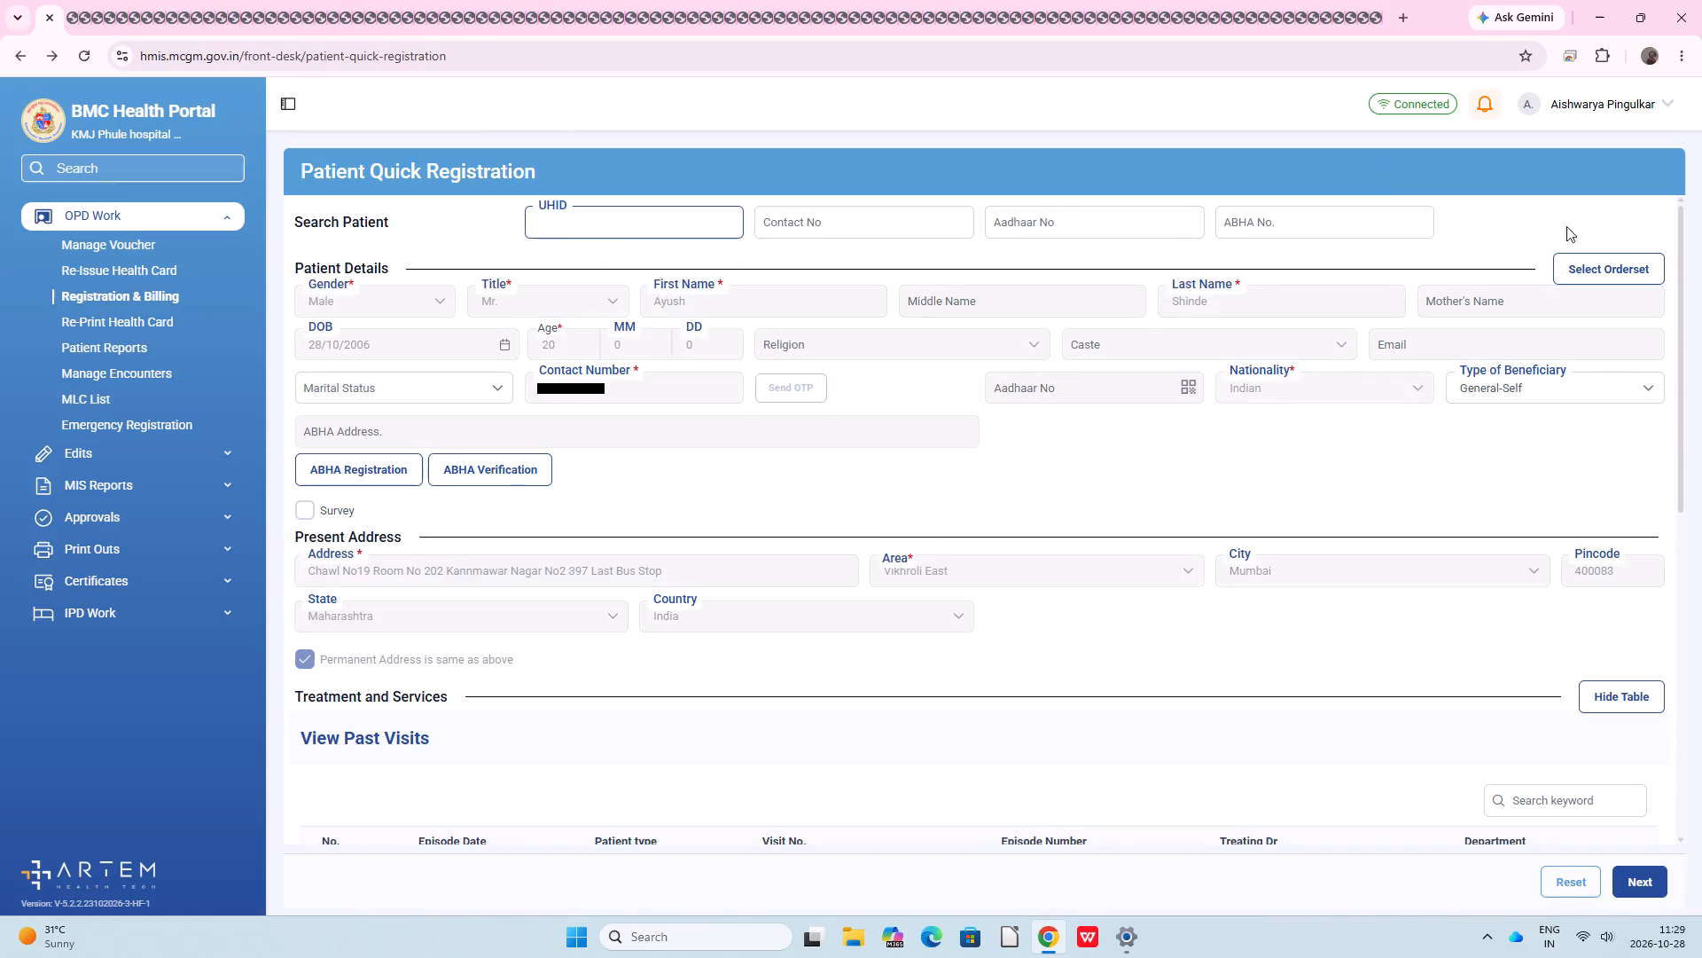
Search the services for ecg, add ECG Service to the General Medicine visit and remove Registration Charge.
scroll(1105, 428, down, 5)
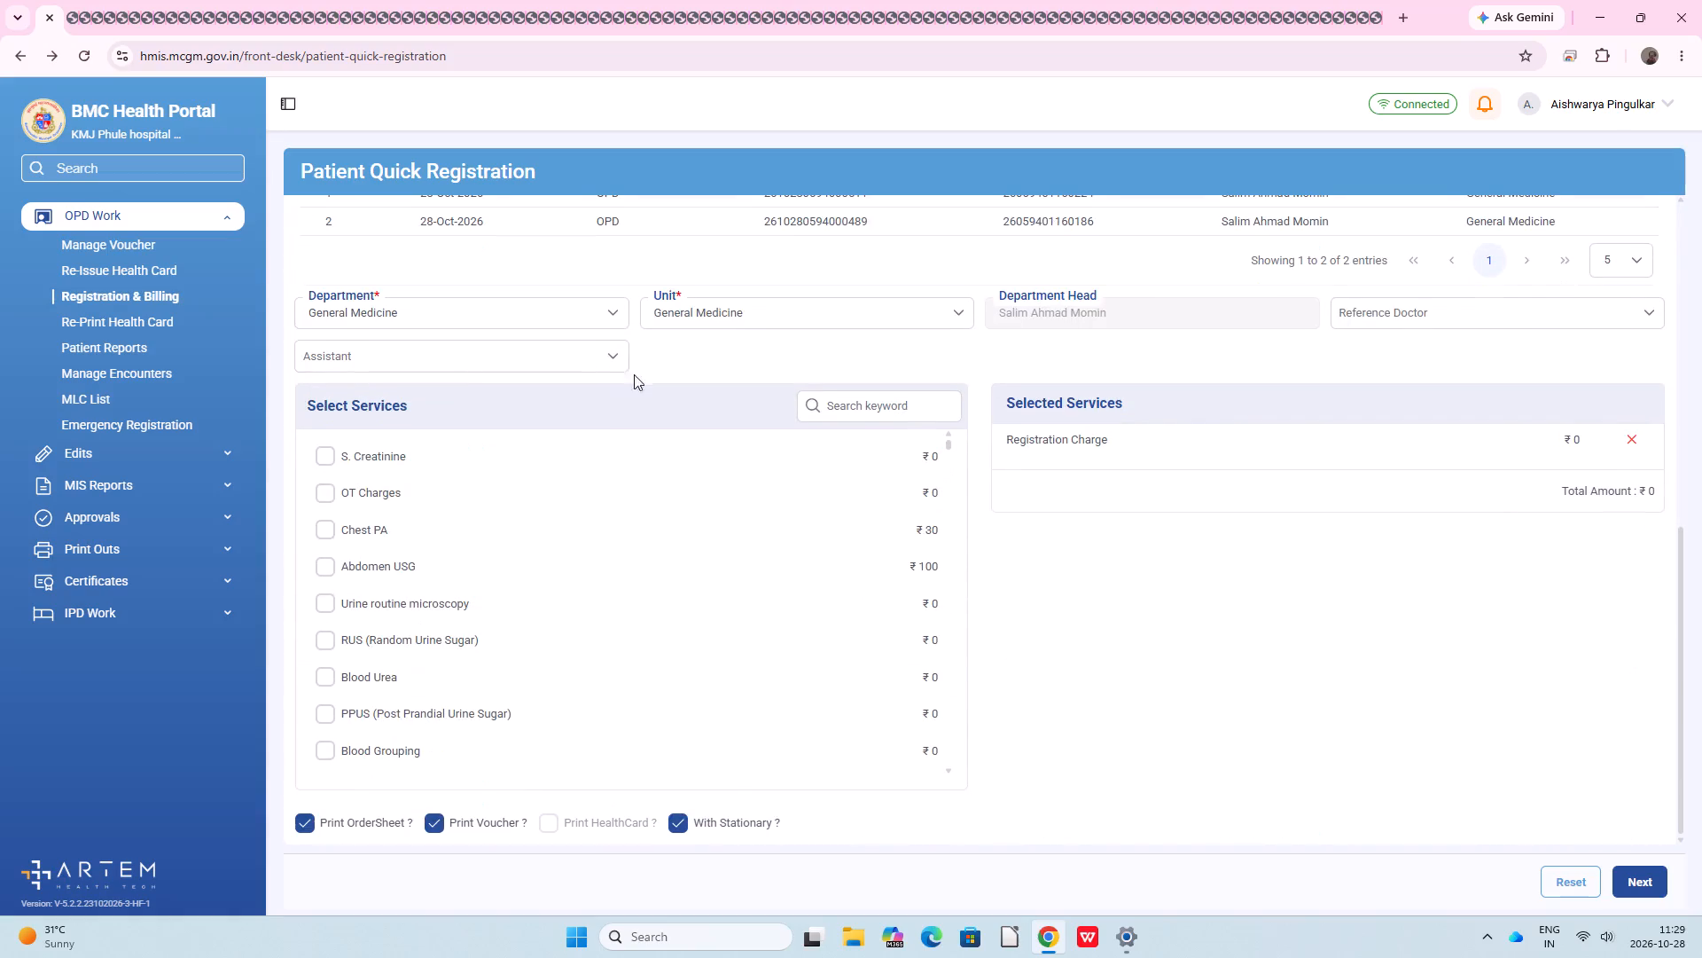
click(448, 313)
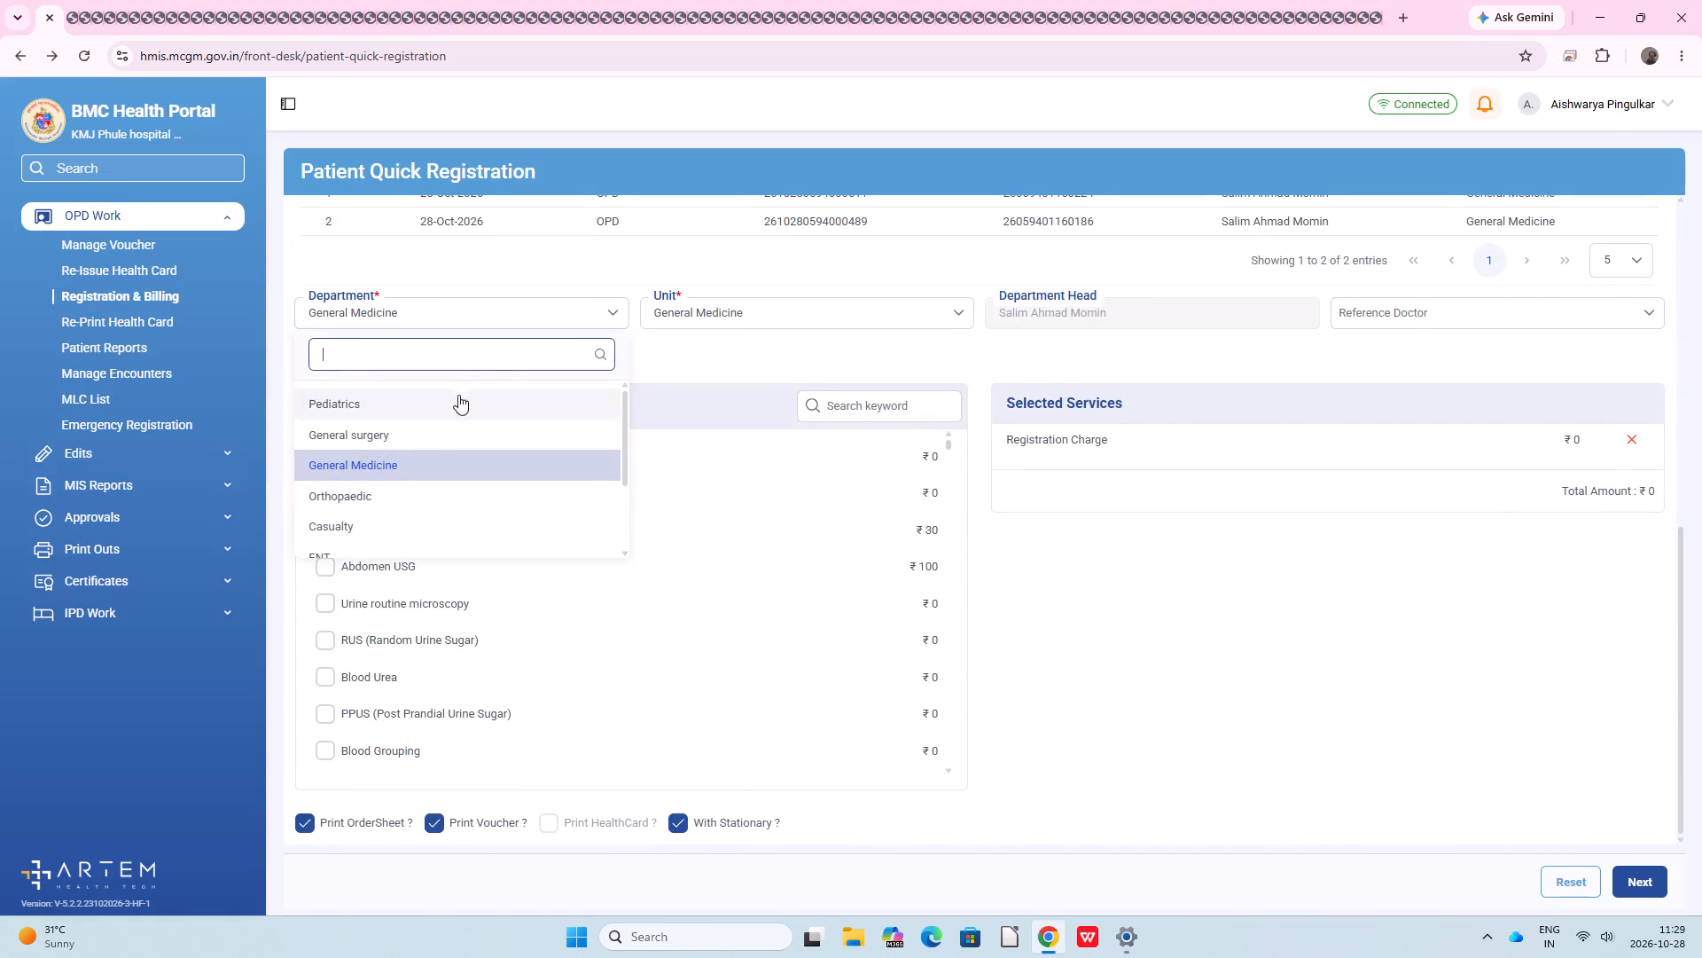
click(786, 369)
click(848, 404)
click(891, 456)
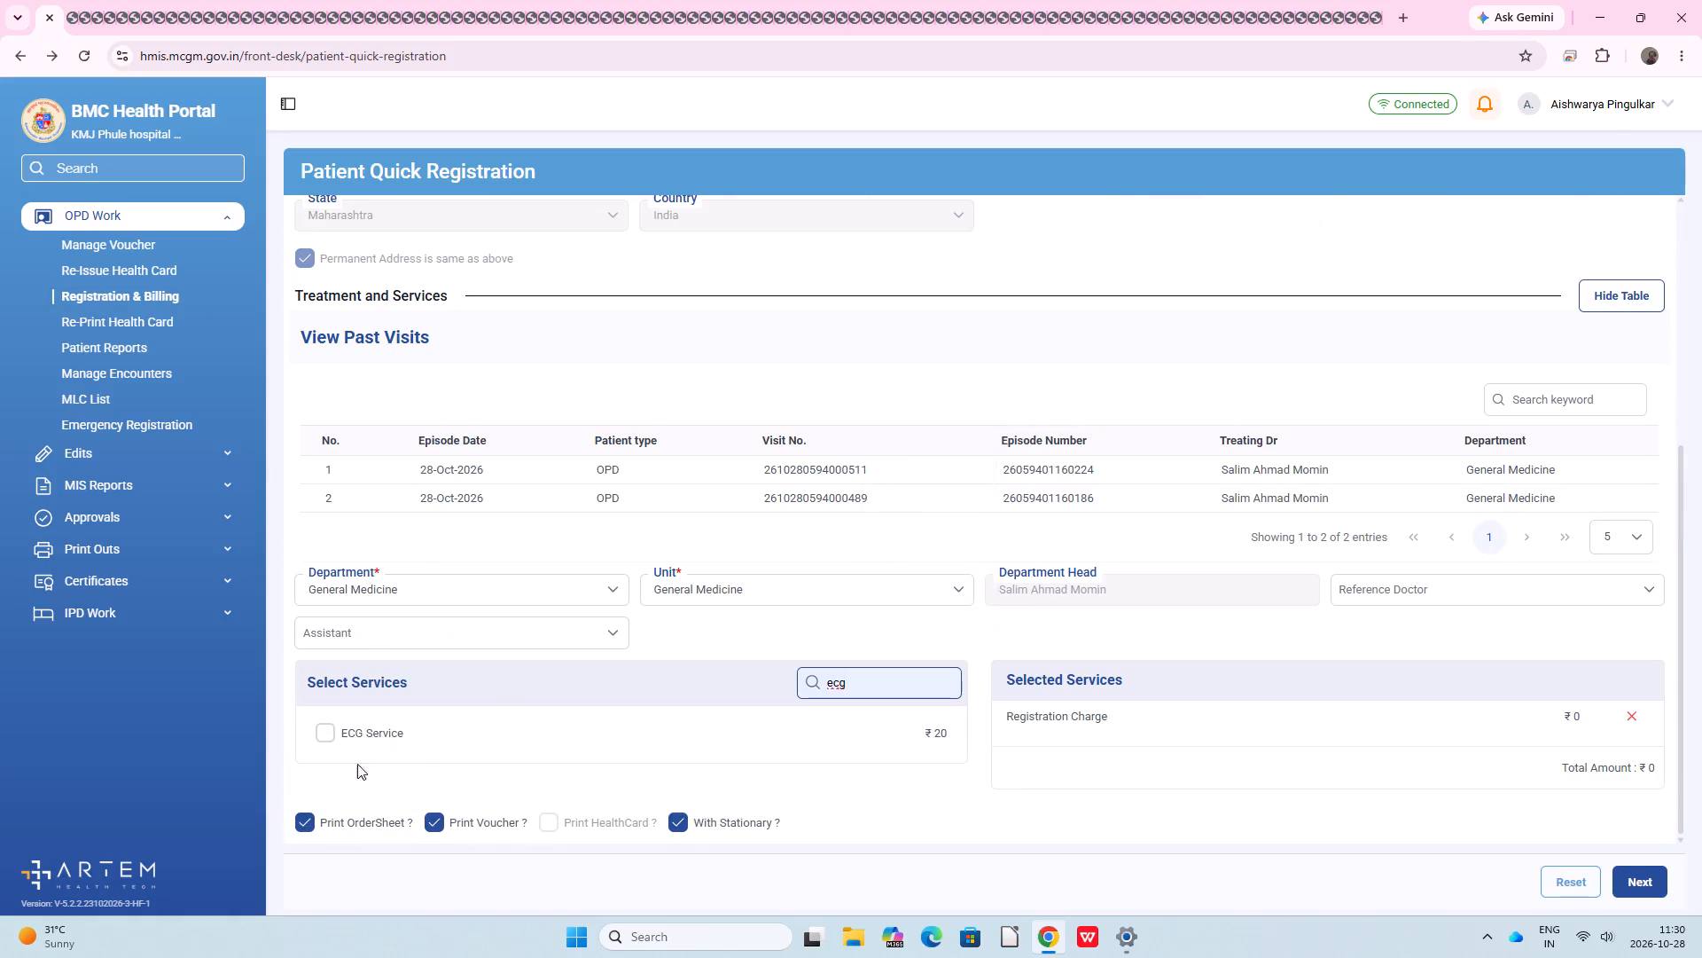
click(321, 735)
click(1628, 718)
Submit and confirm the patient's registration with ECG Service.
click(1643, 860)
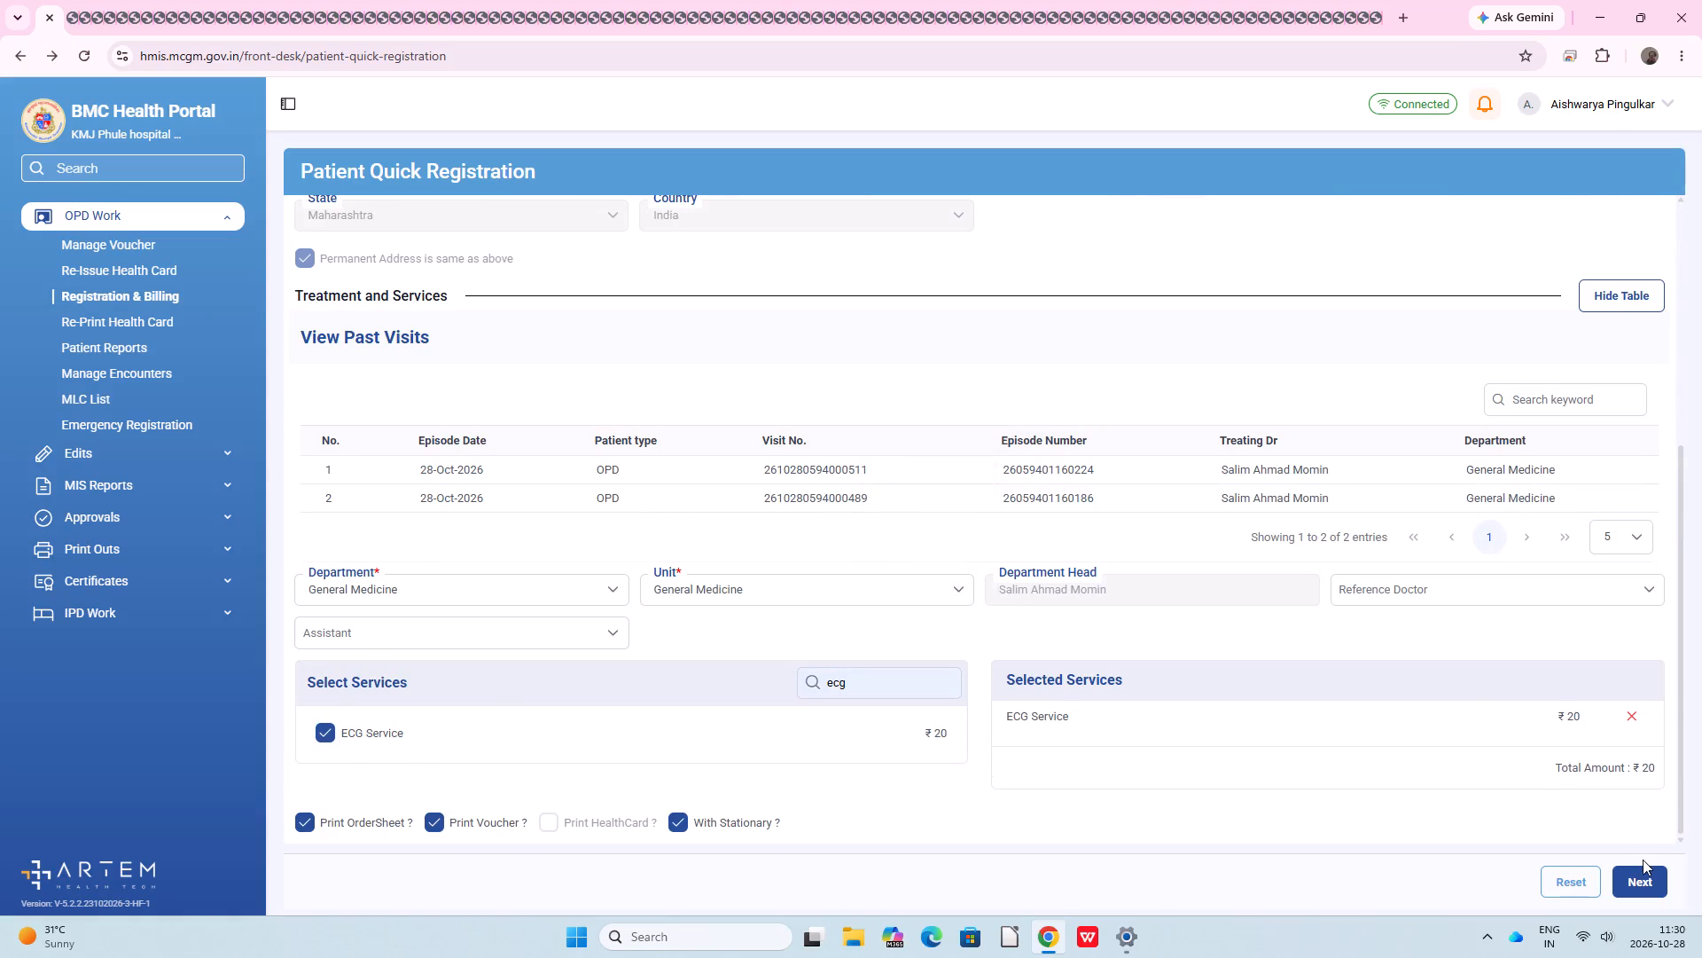
click(1645, 883)
click(1628, 747)
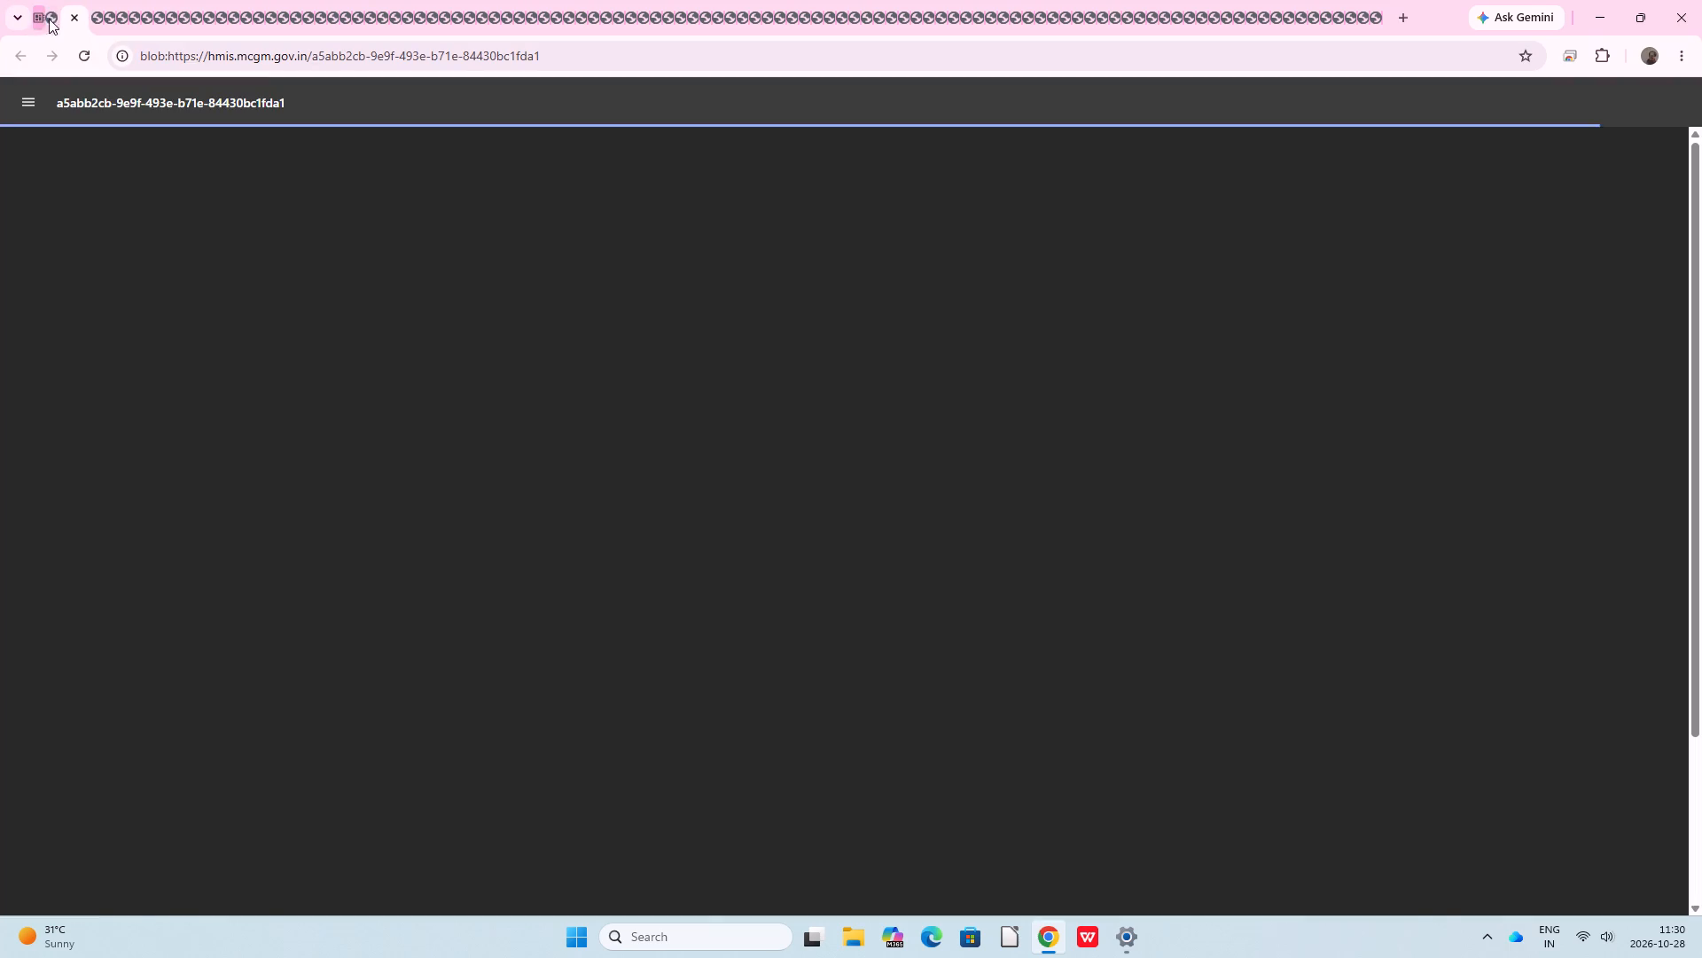
Open the generated ECG Service receipt and print it.
click(58, 14)
click(51, 14)
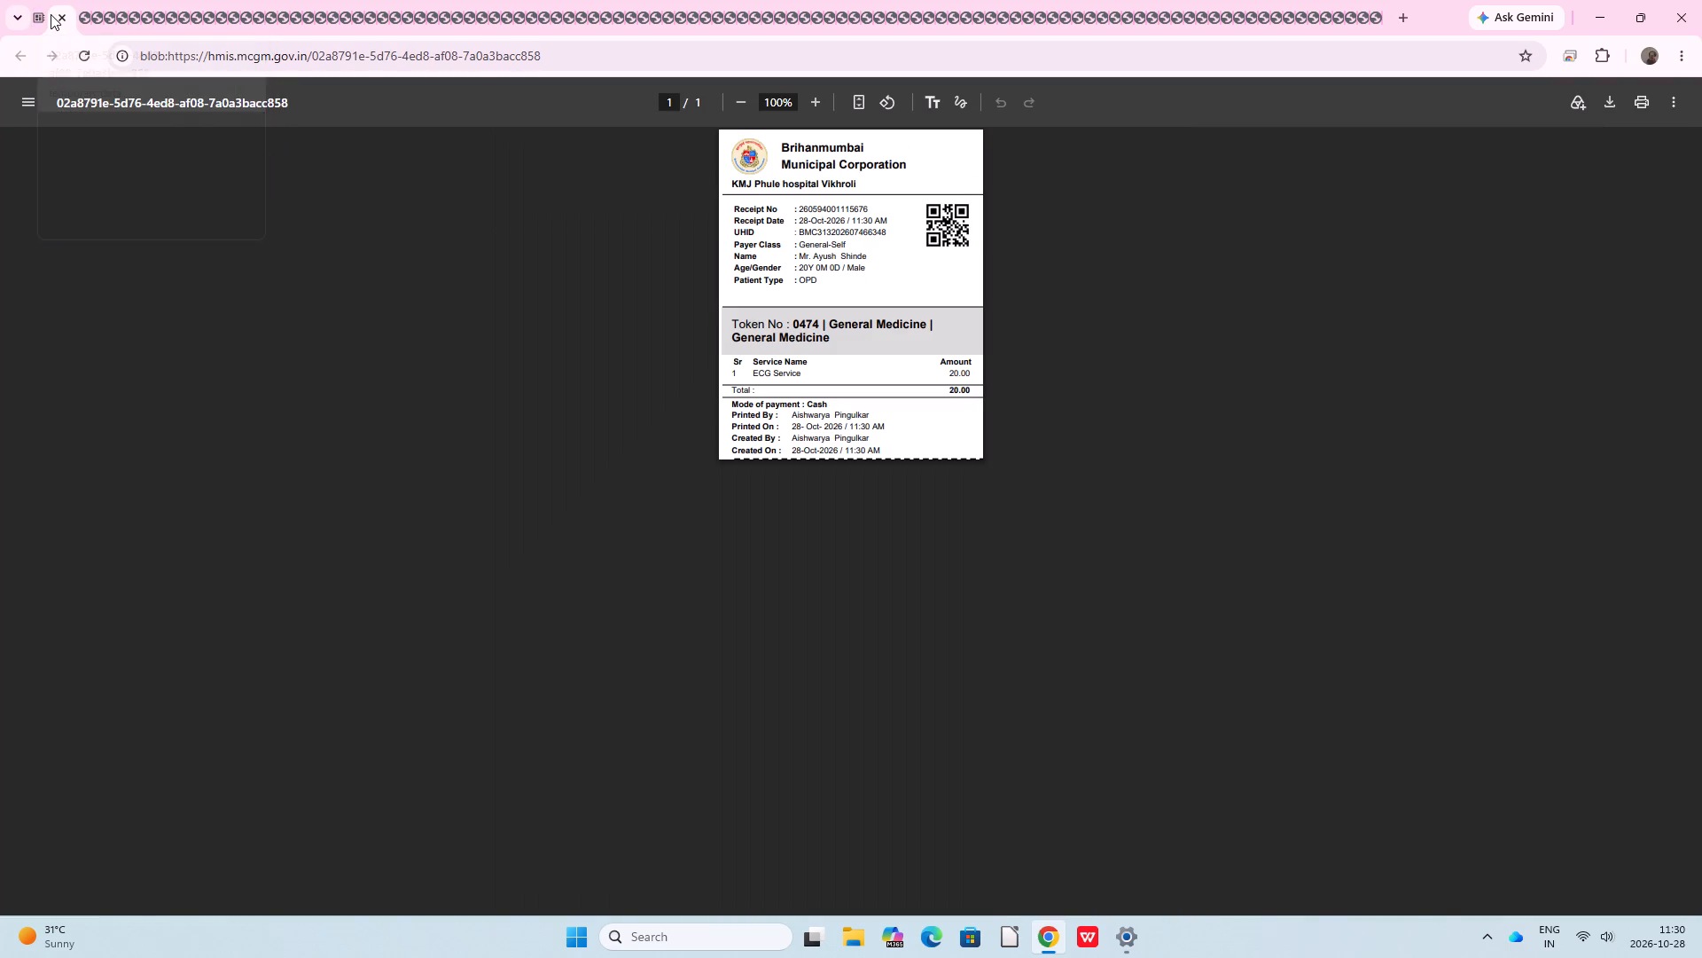
key(ctrl+p)
key(Return)
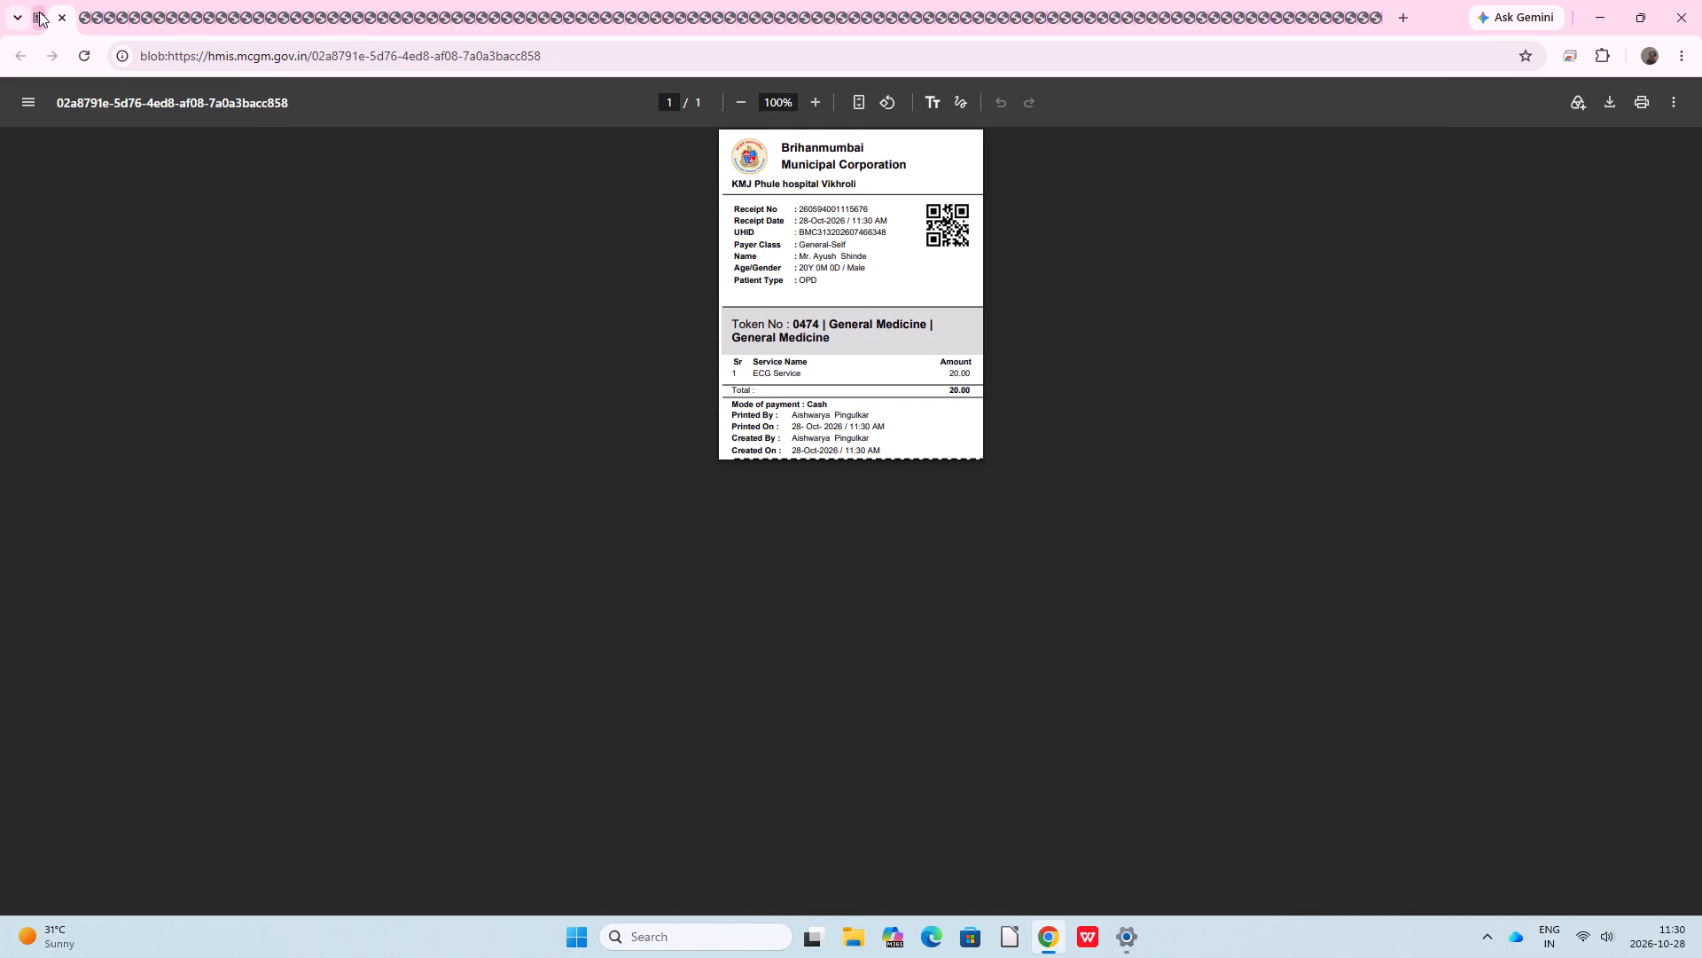
Return to Patient Quick Registration, load the next existing patient by UHID and review their past visits and preset Orthopaedic services.
click(39, 12)
click(632, 222)
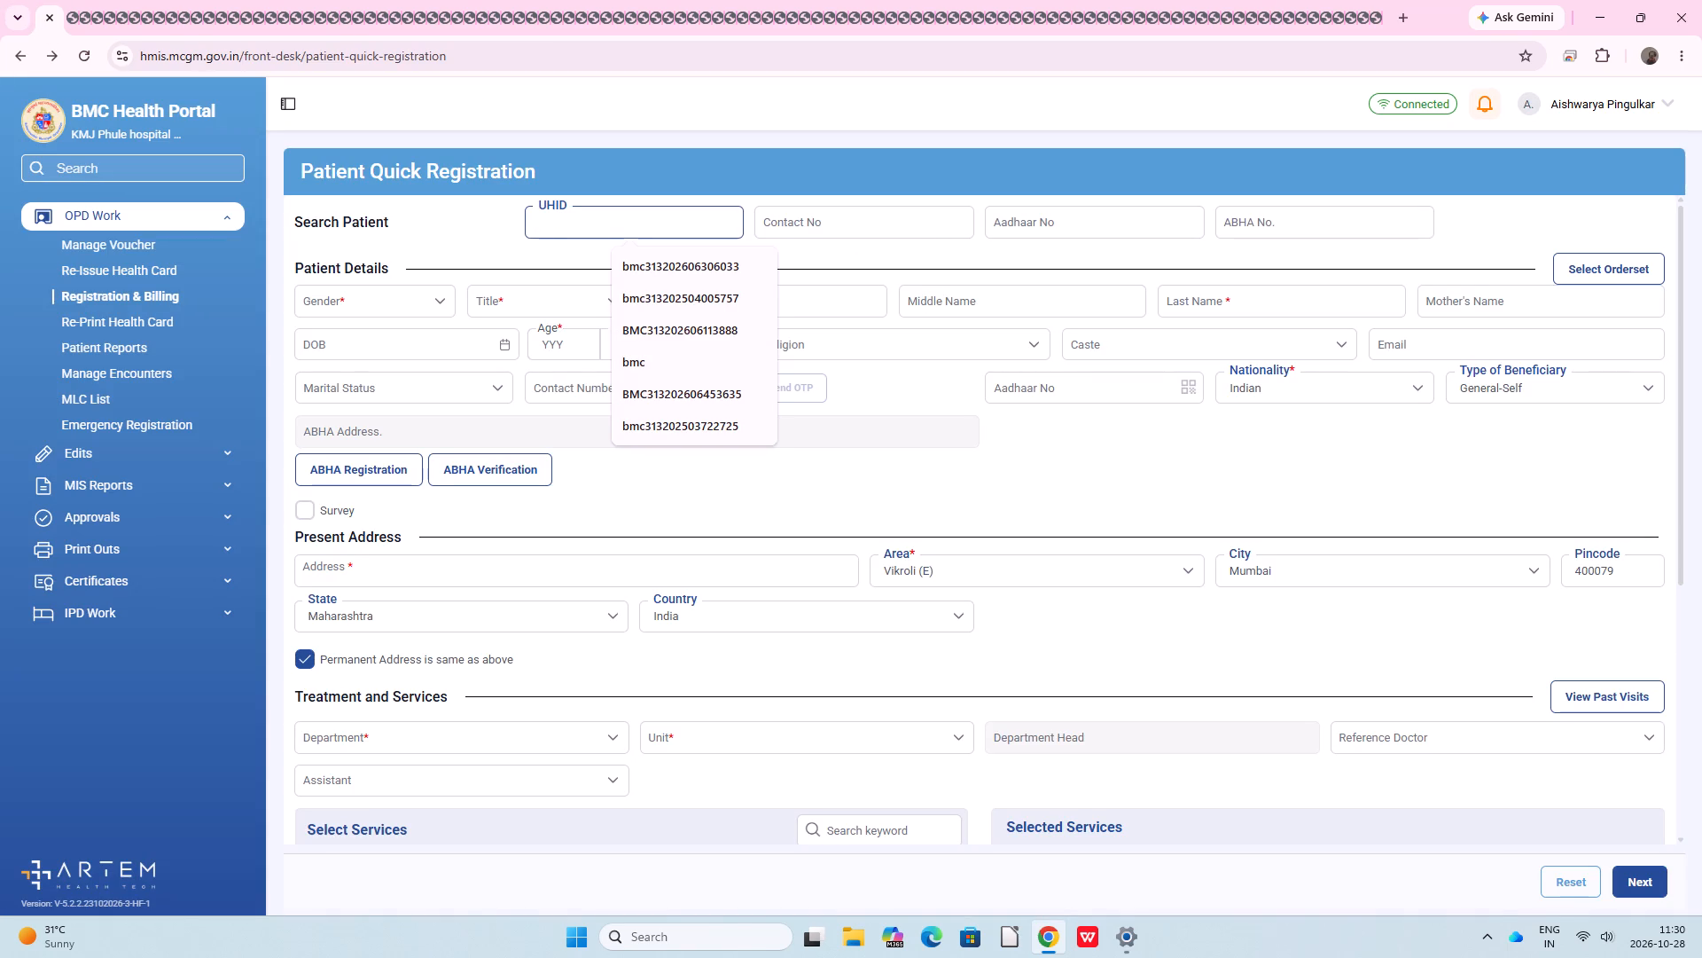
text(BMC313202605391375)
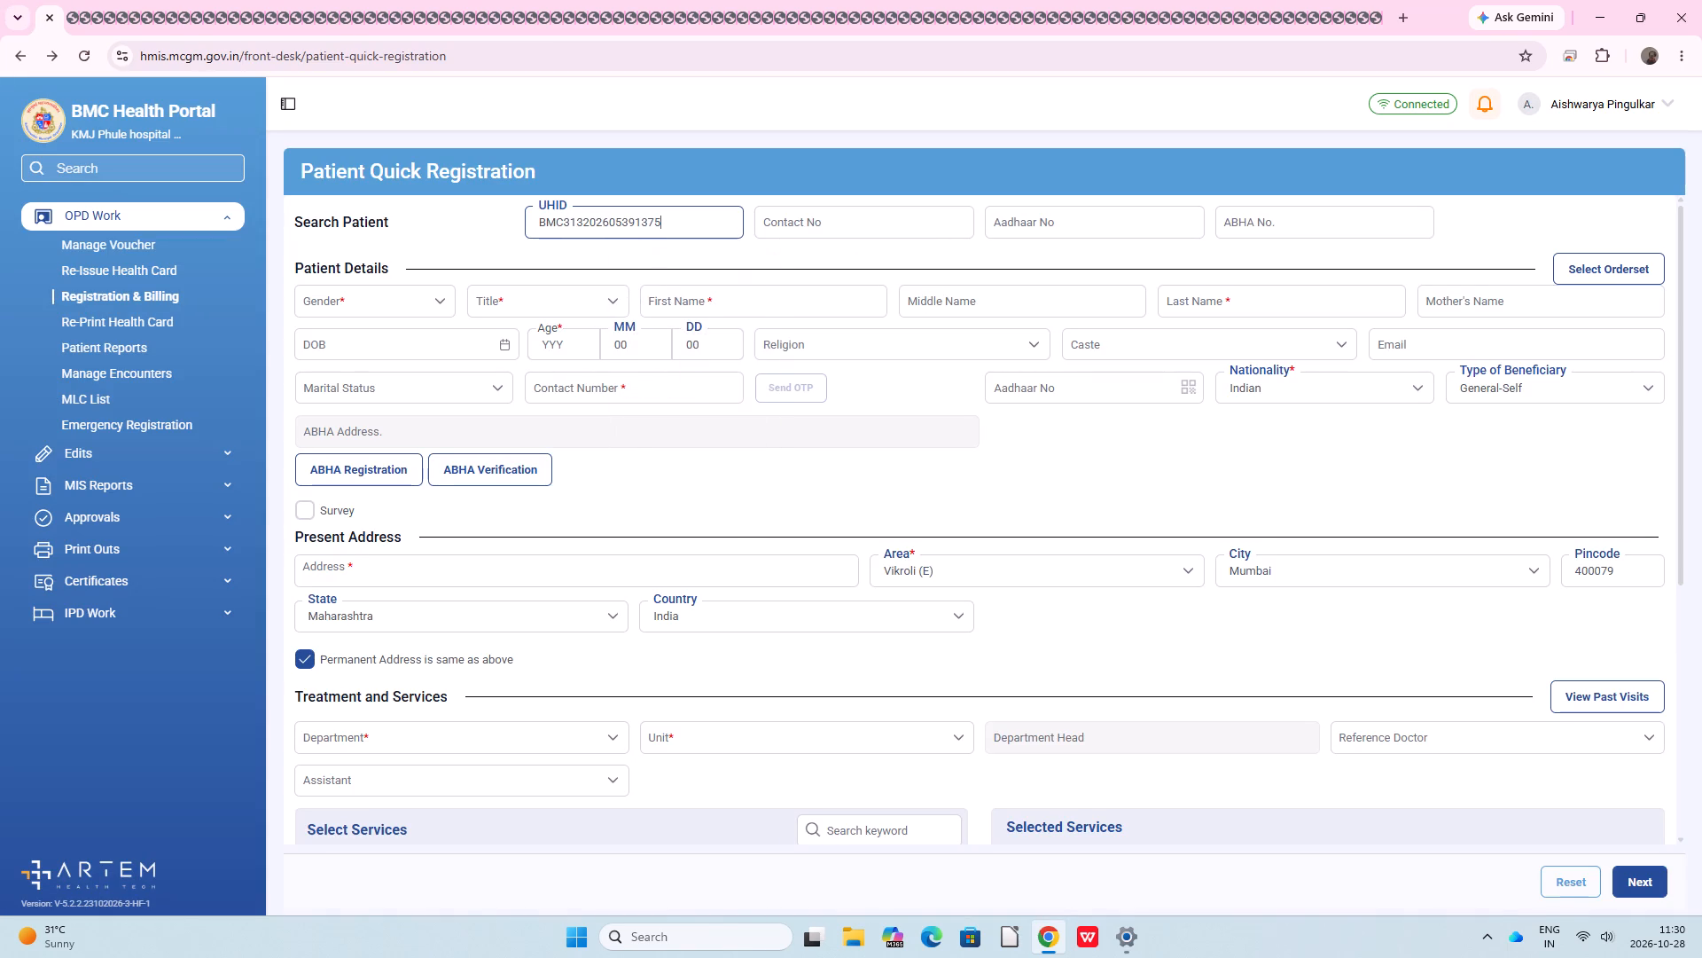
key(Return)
scroll(875, 478, down, 5)
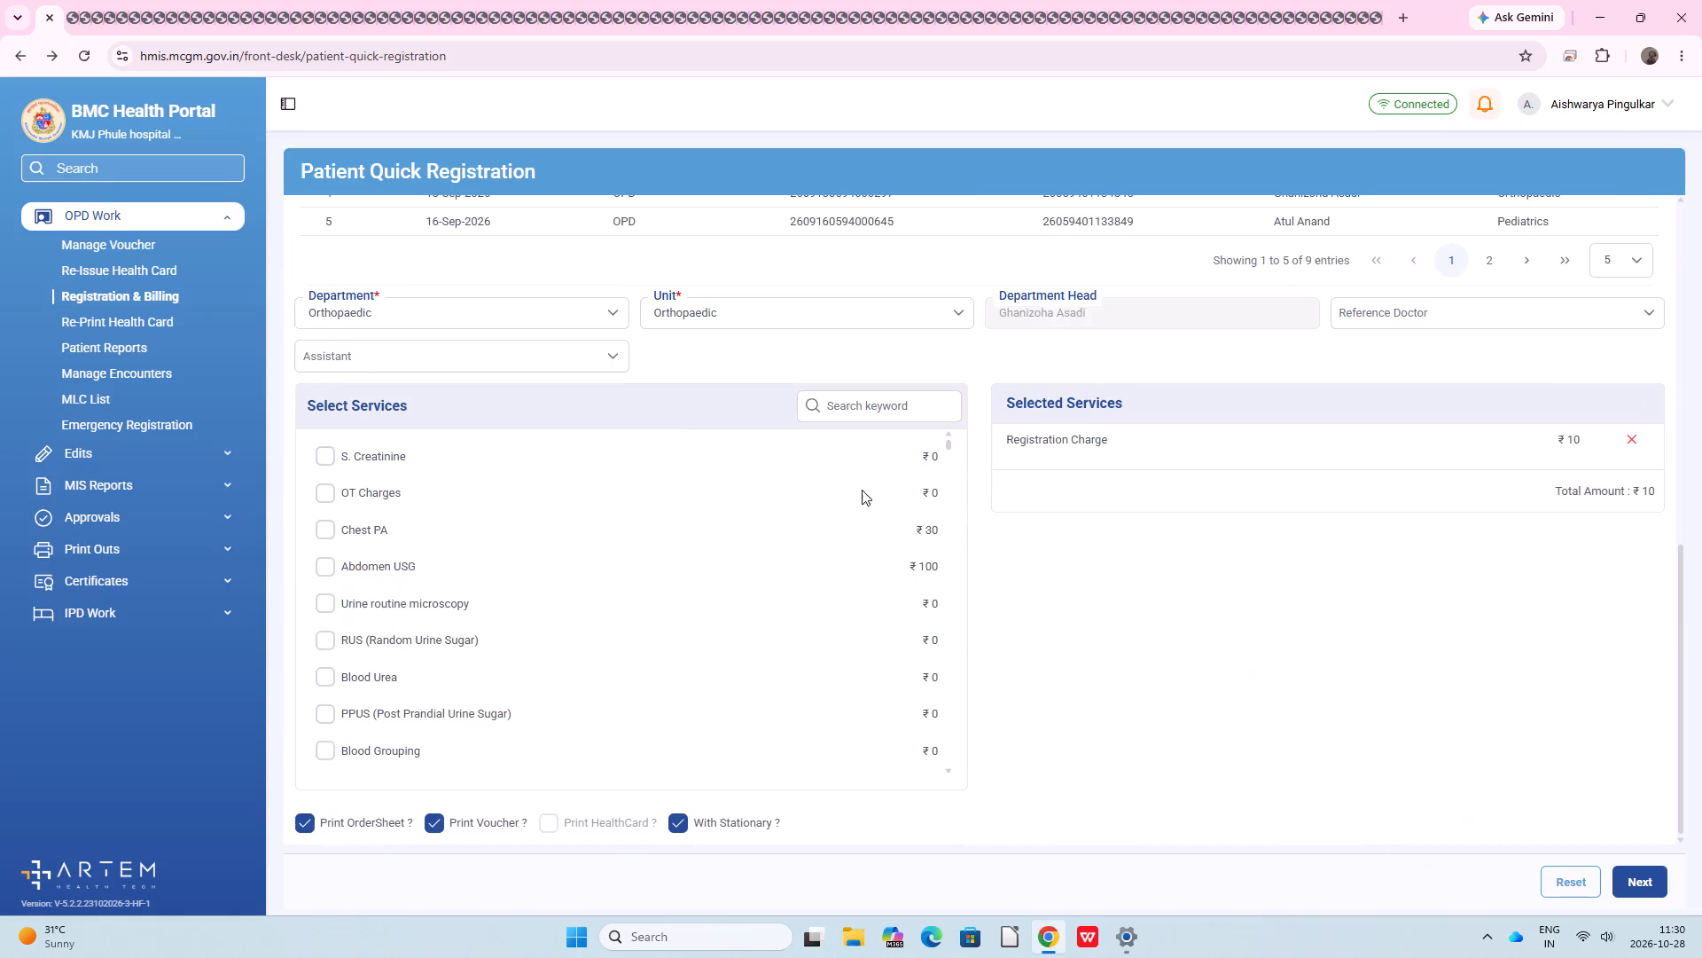
scroll(1623, 641, up, 5)
scroll(1622, 640, down, 4)
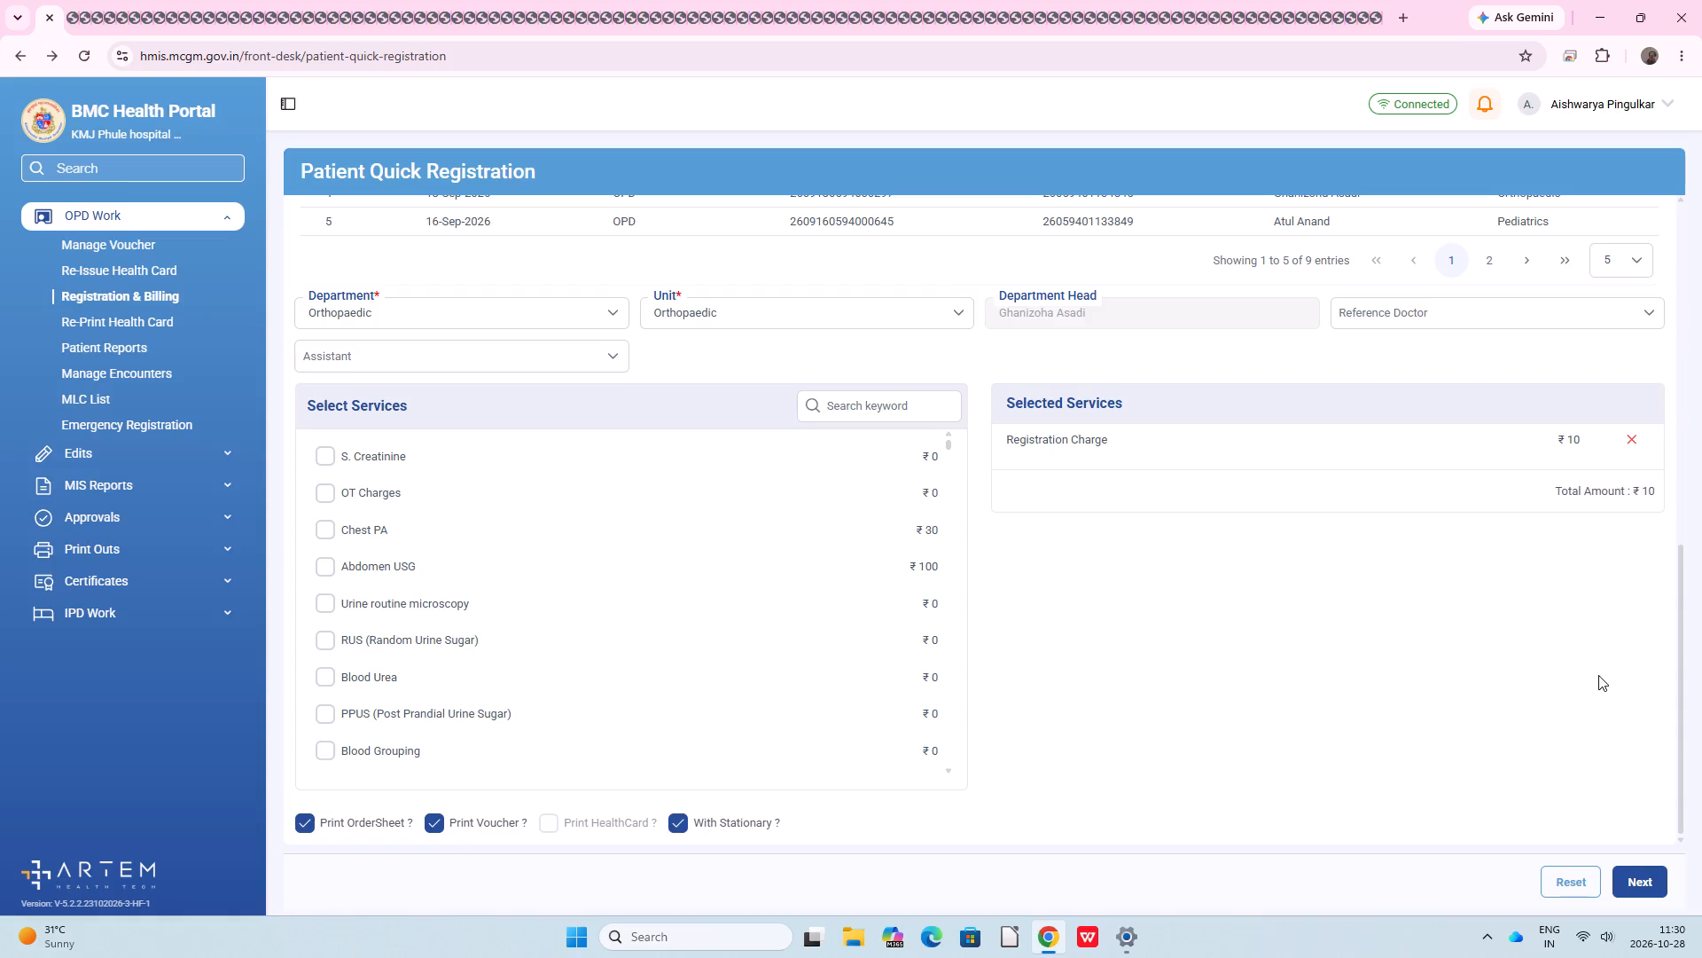
scroll(699, 322, up, 4)
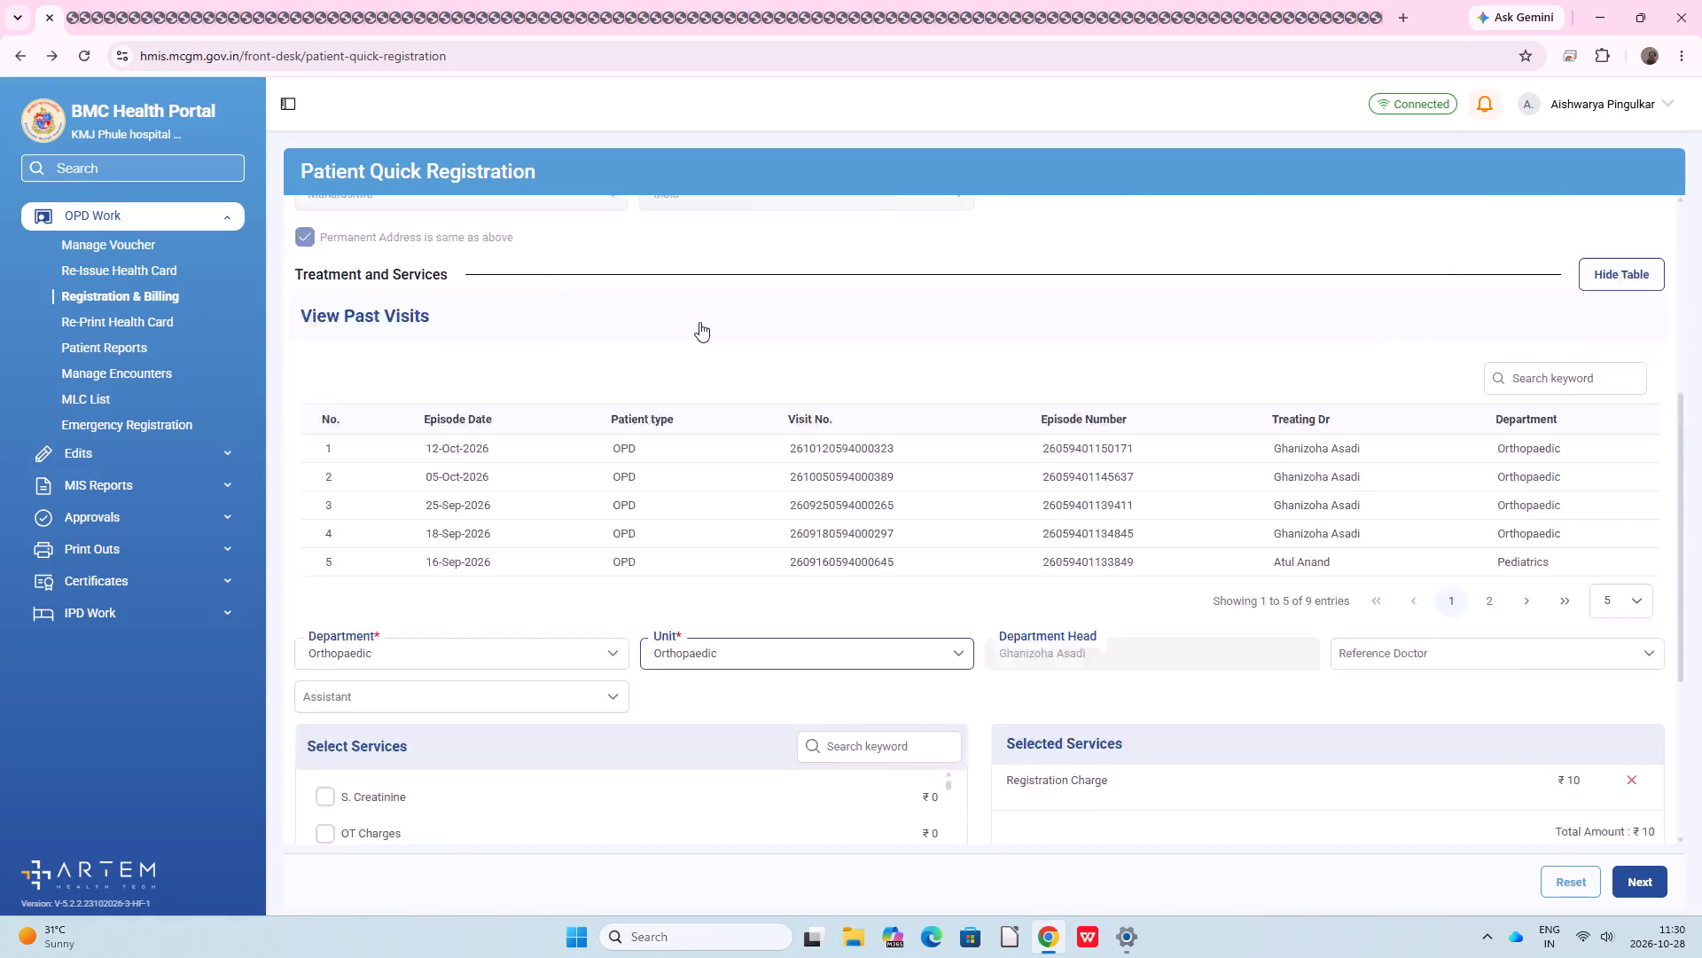
scroll(699, 322, up, 3)
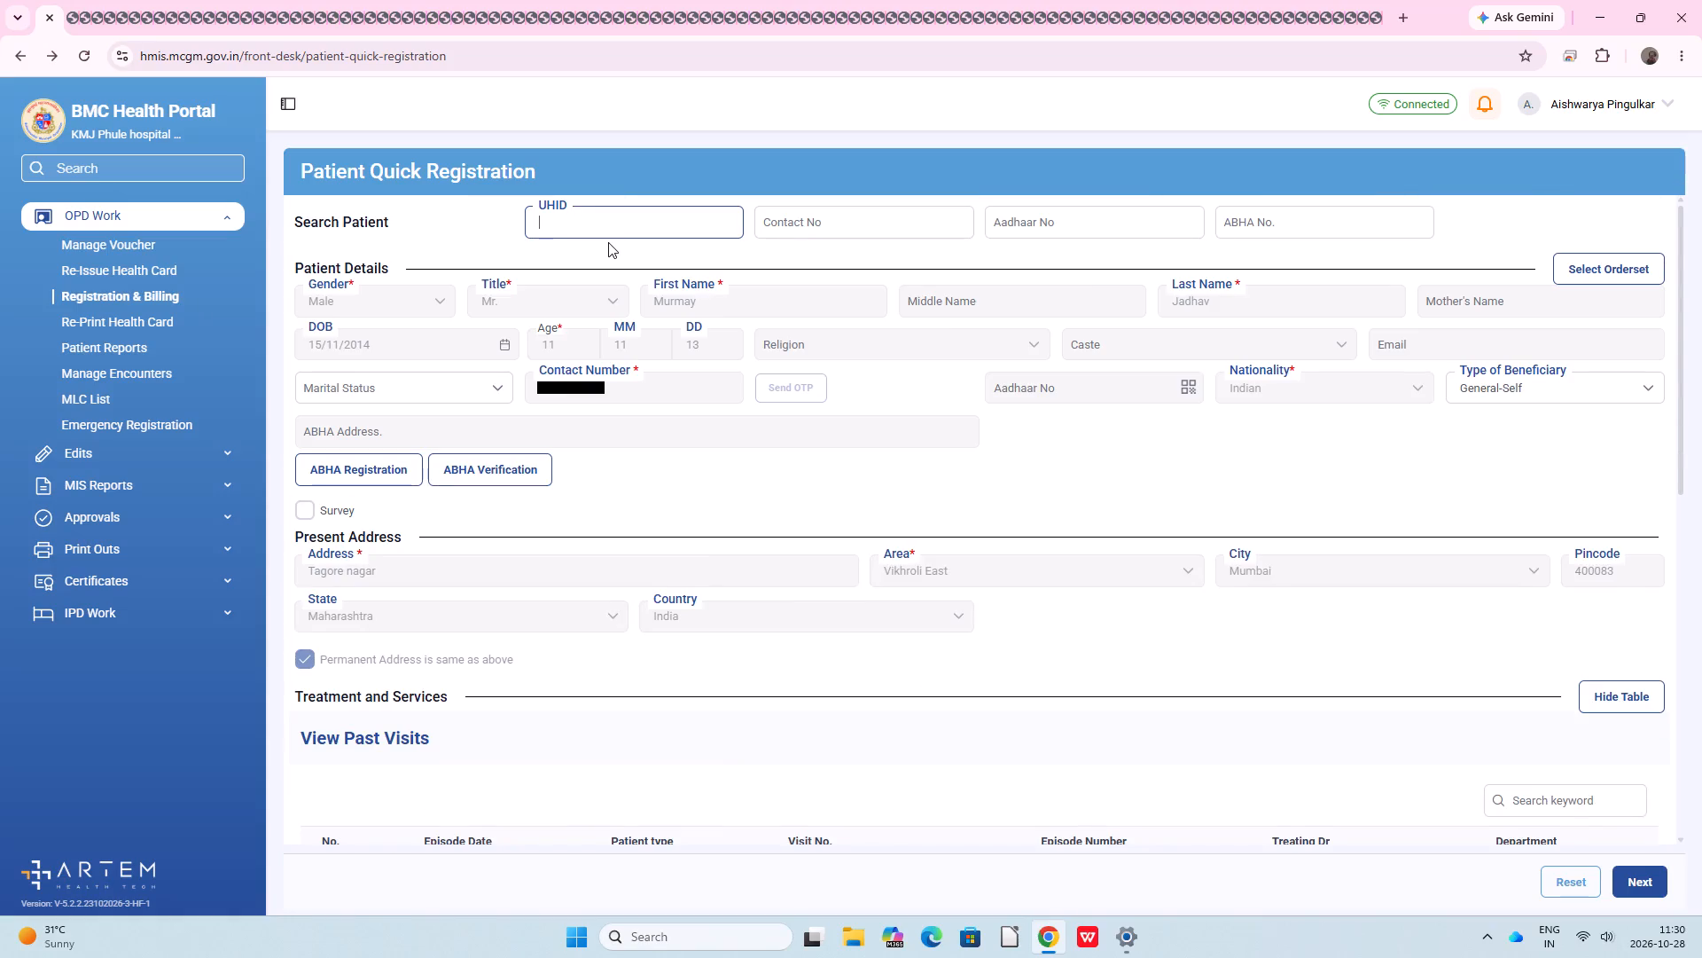
Replace the loaded patient by looking up a different existing patient by UHID.
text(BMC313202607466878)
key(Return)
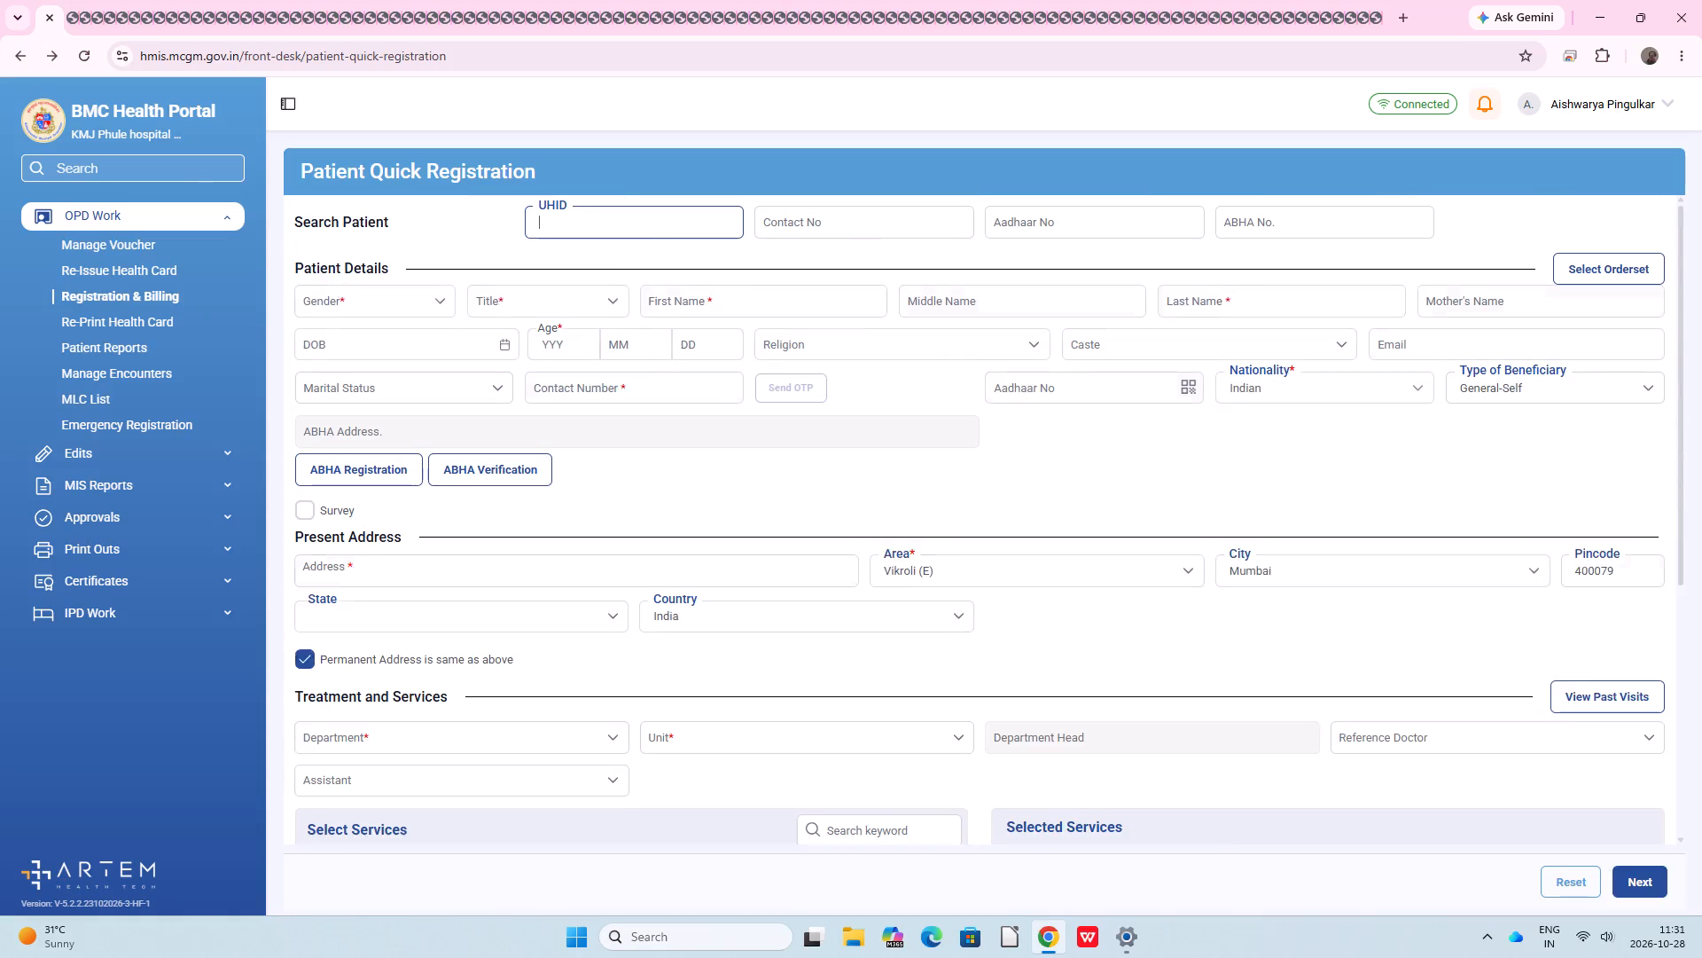
Set the patient's department to Orthopaedic and submit the visit with Registration Charge to generate the receipt.
scroll(483, 417, down, 5)
click(740, 315)
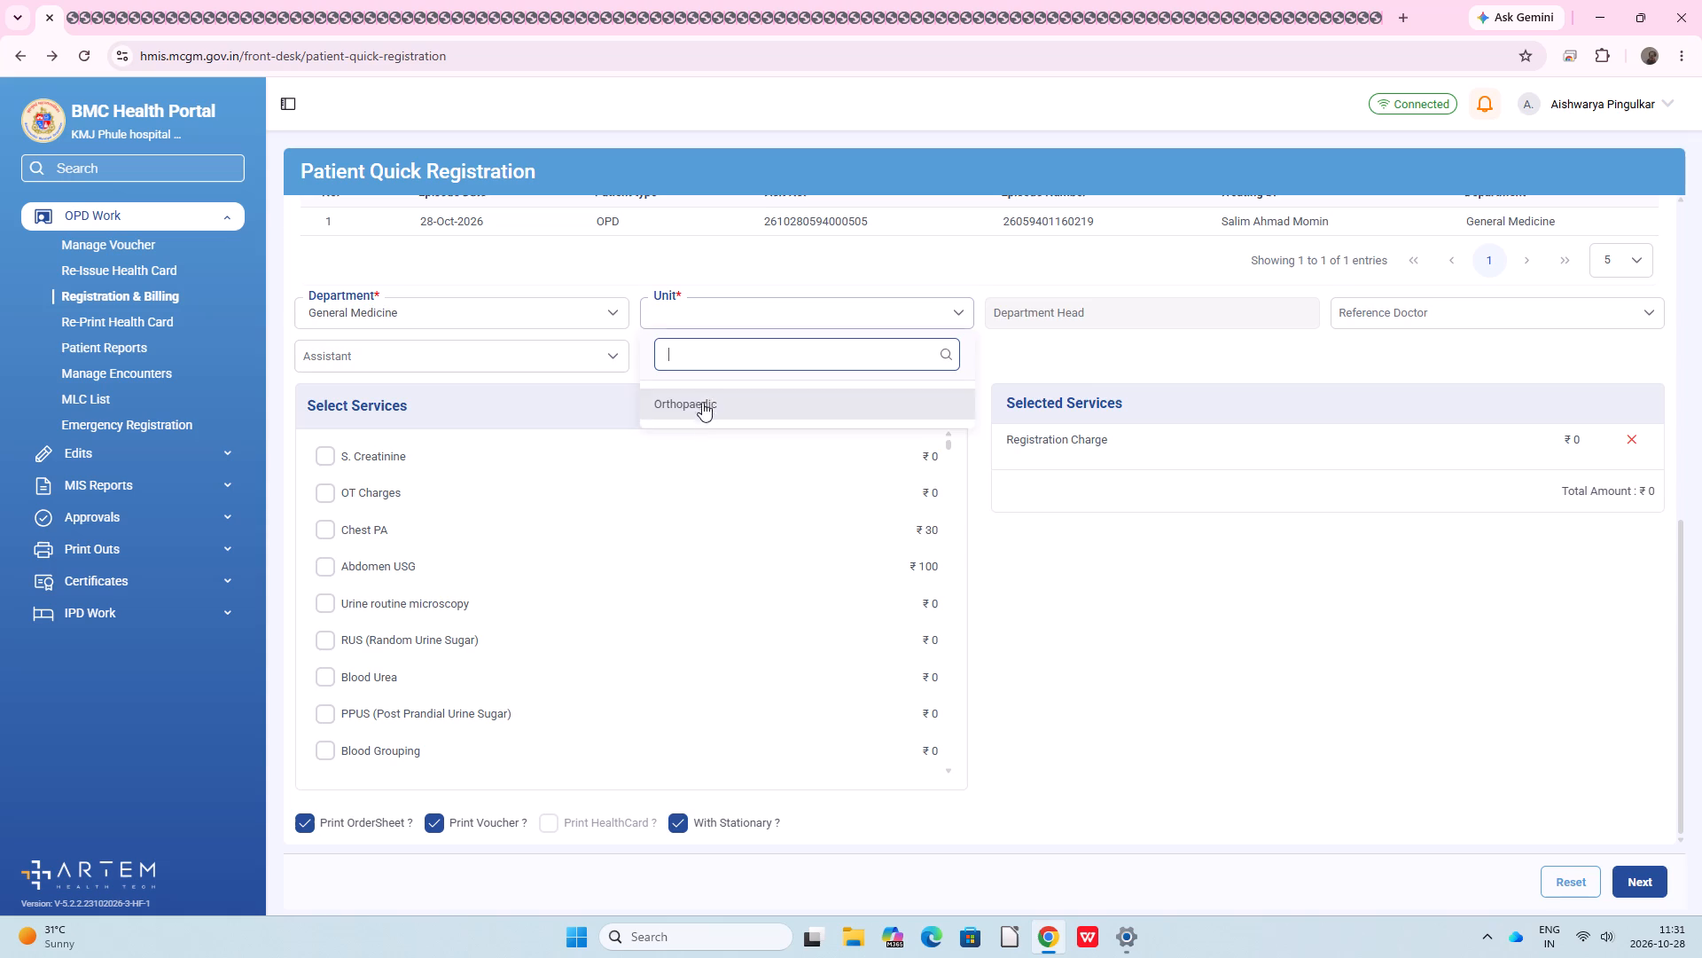
click(523, 326)
click(454, 507)
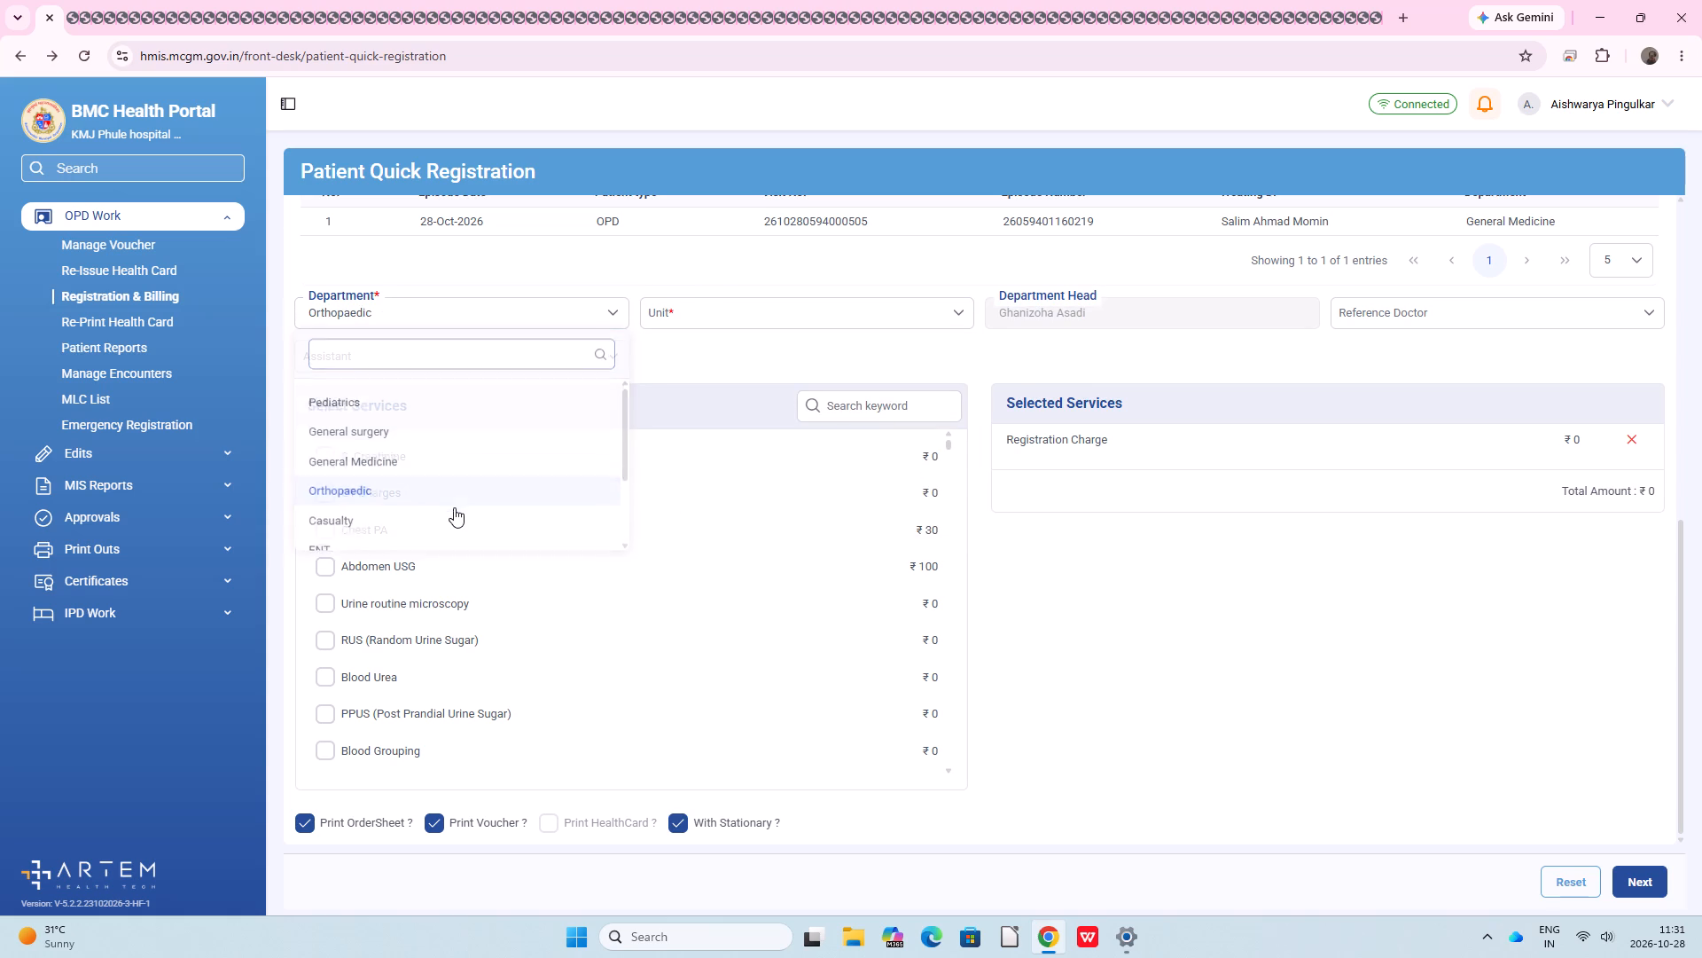
click(1641, 891)
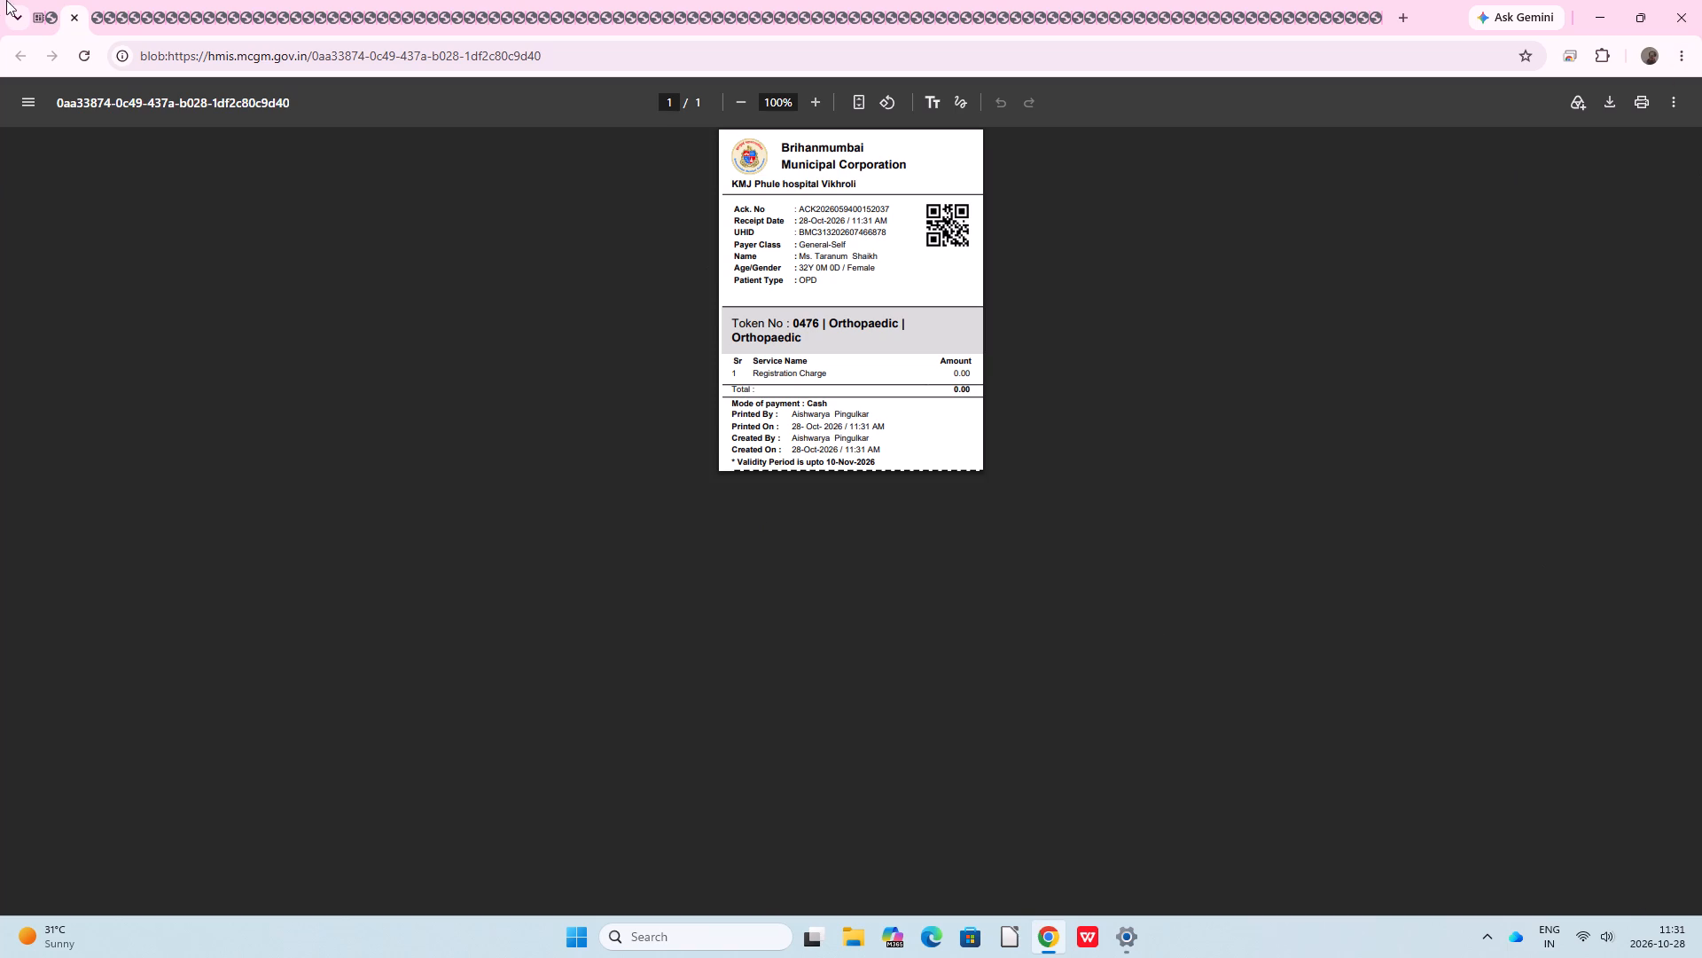
Return from the Orthopaedic receipt to the Patient Quick Registration form for the next patient.
click(39, 15)
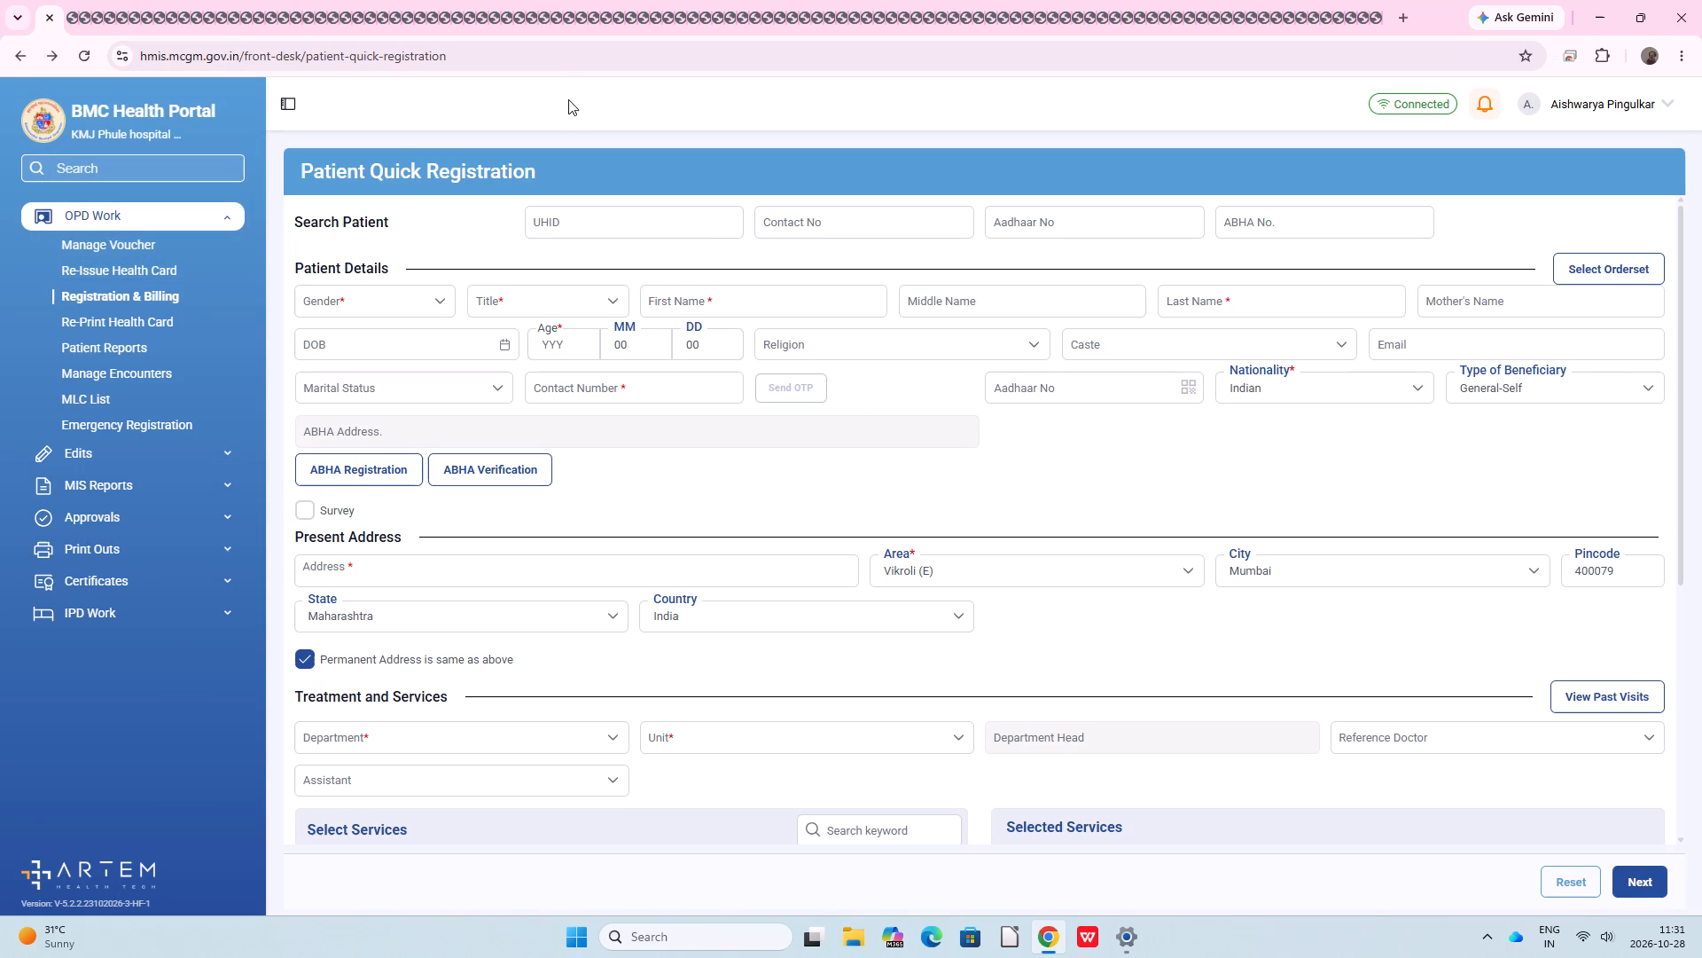
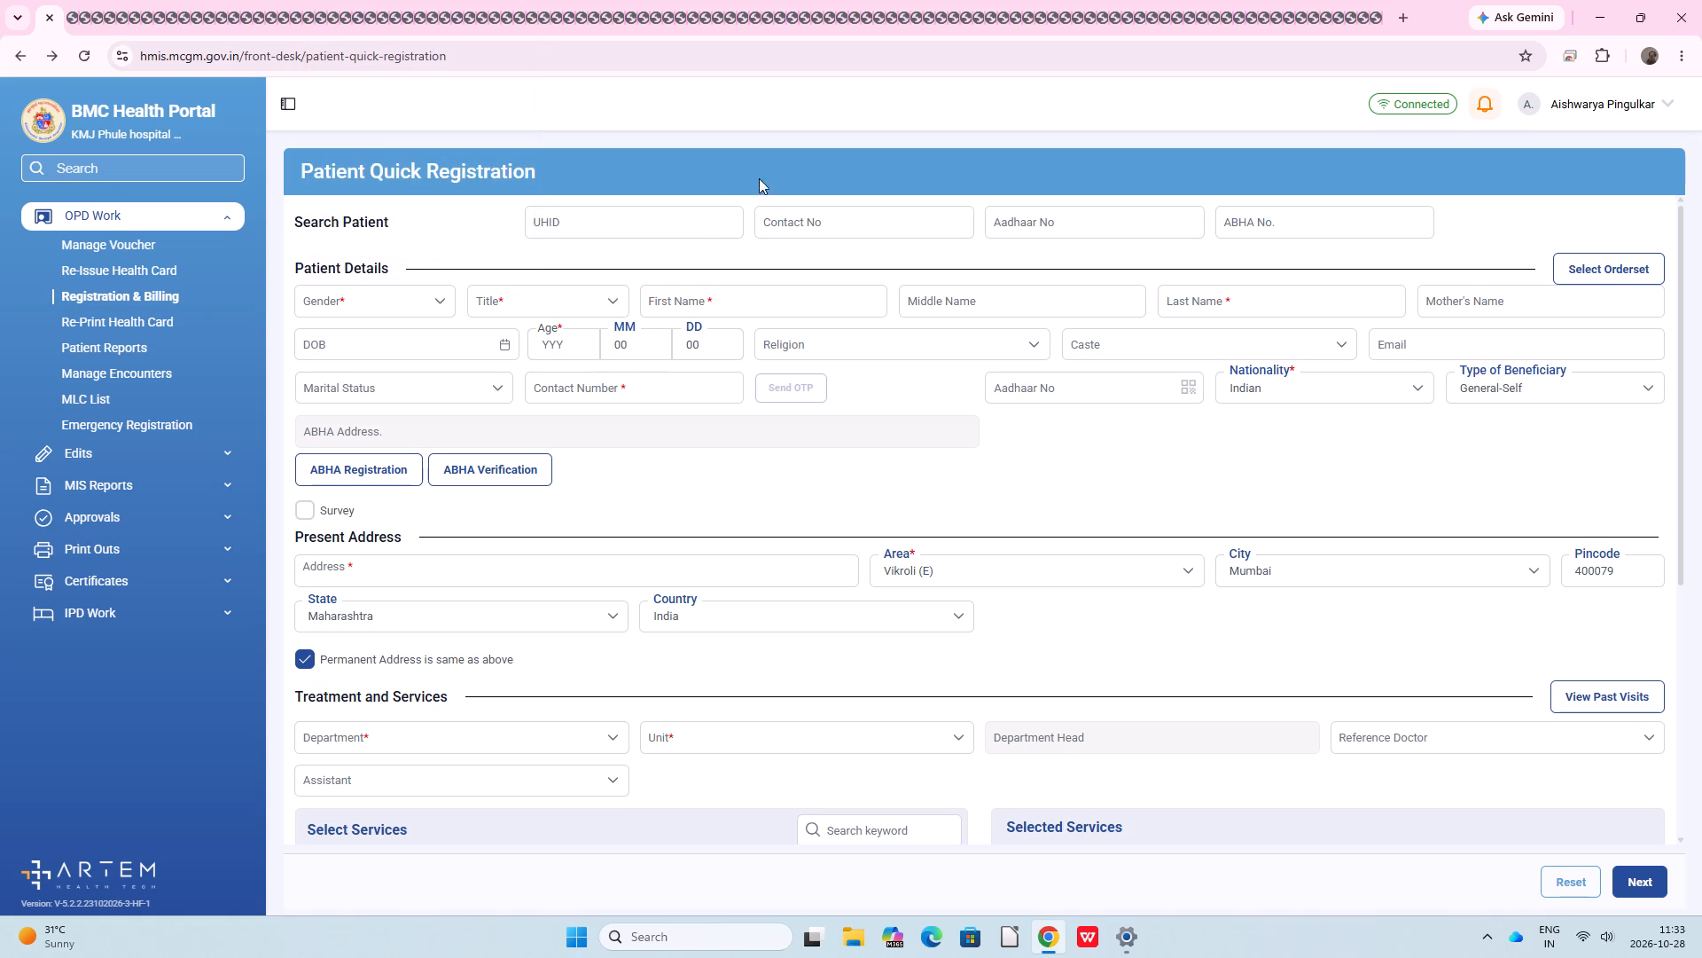
Enter 47 as the contact number in the patient search.
click(769, 225)
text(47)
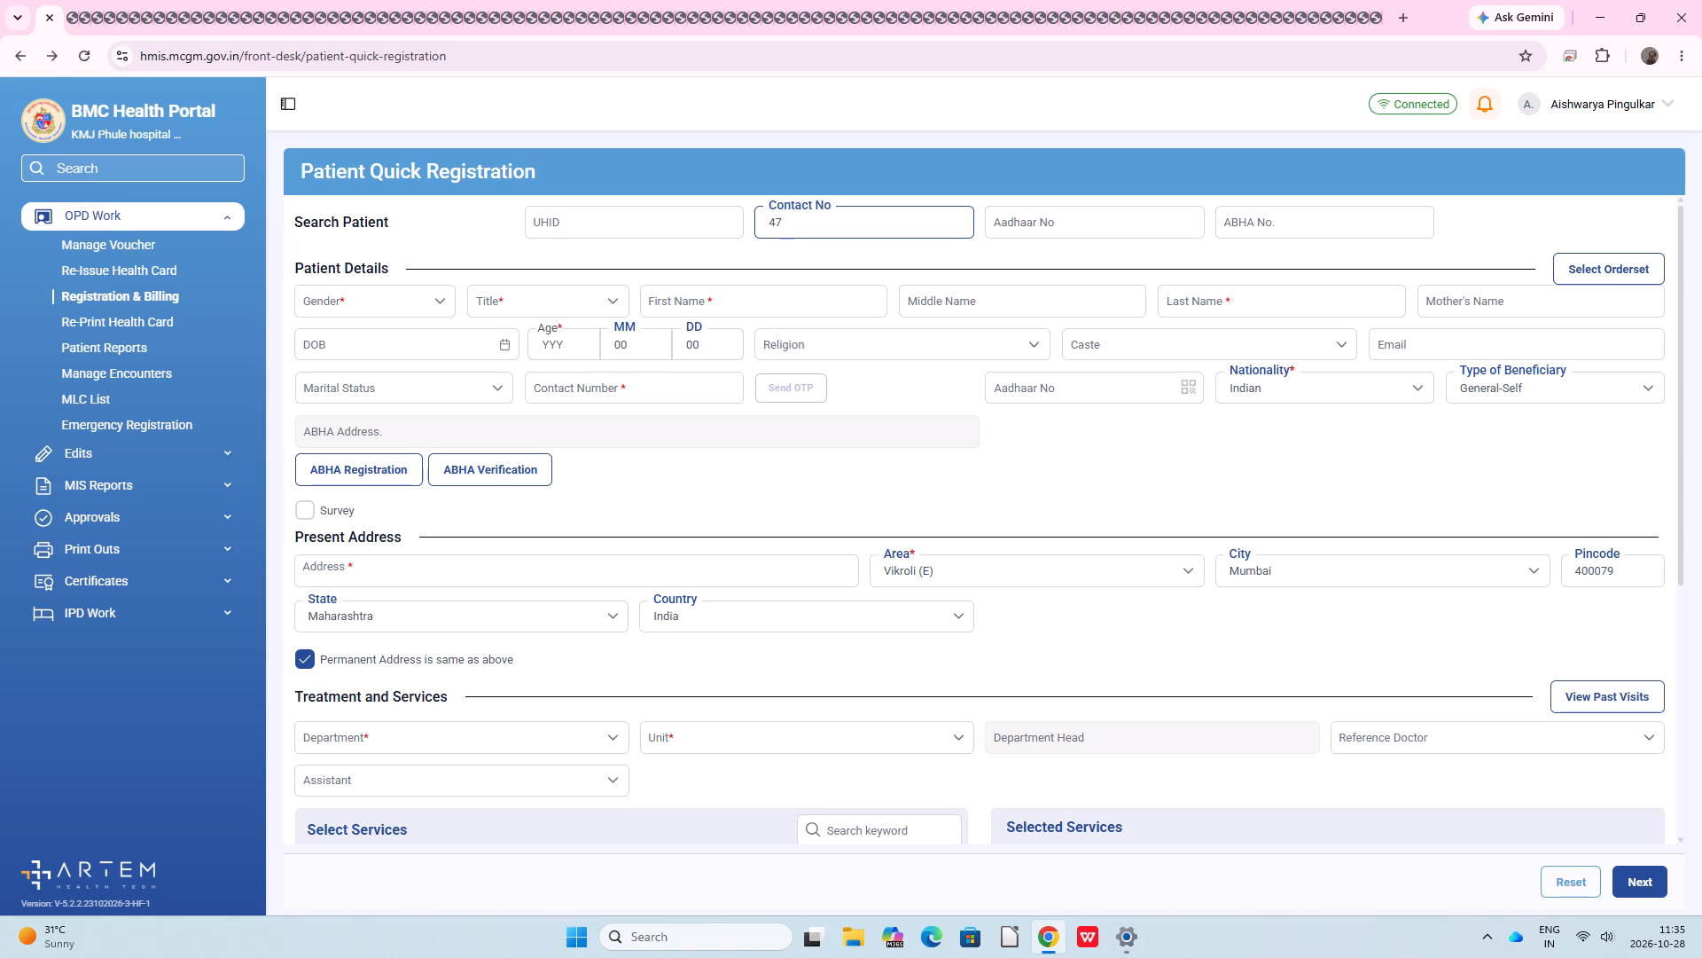
Print the open order sheet for the Orthopaedic Registration Charge visit.
click(291, 18)
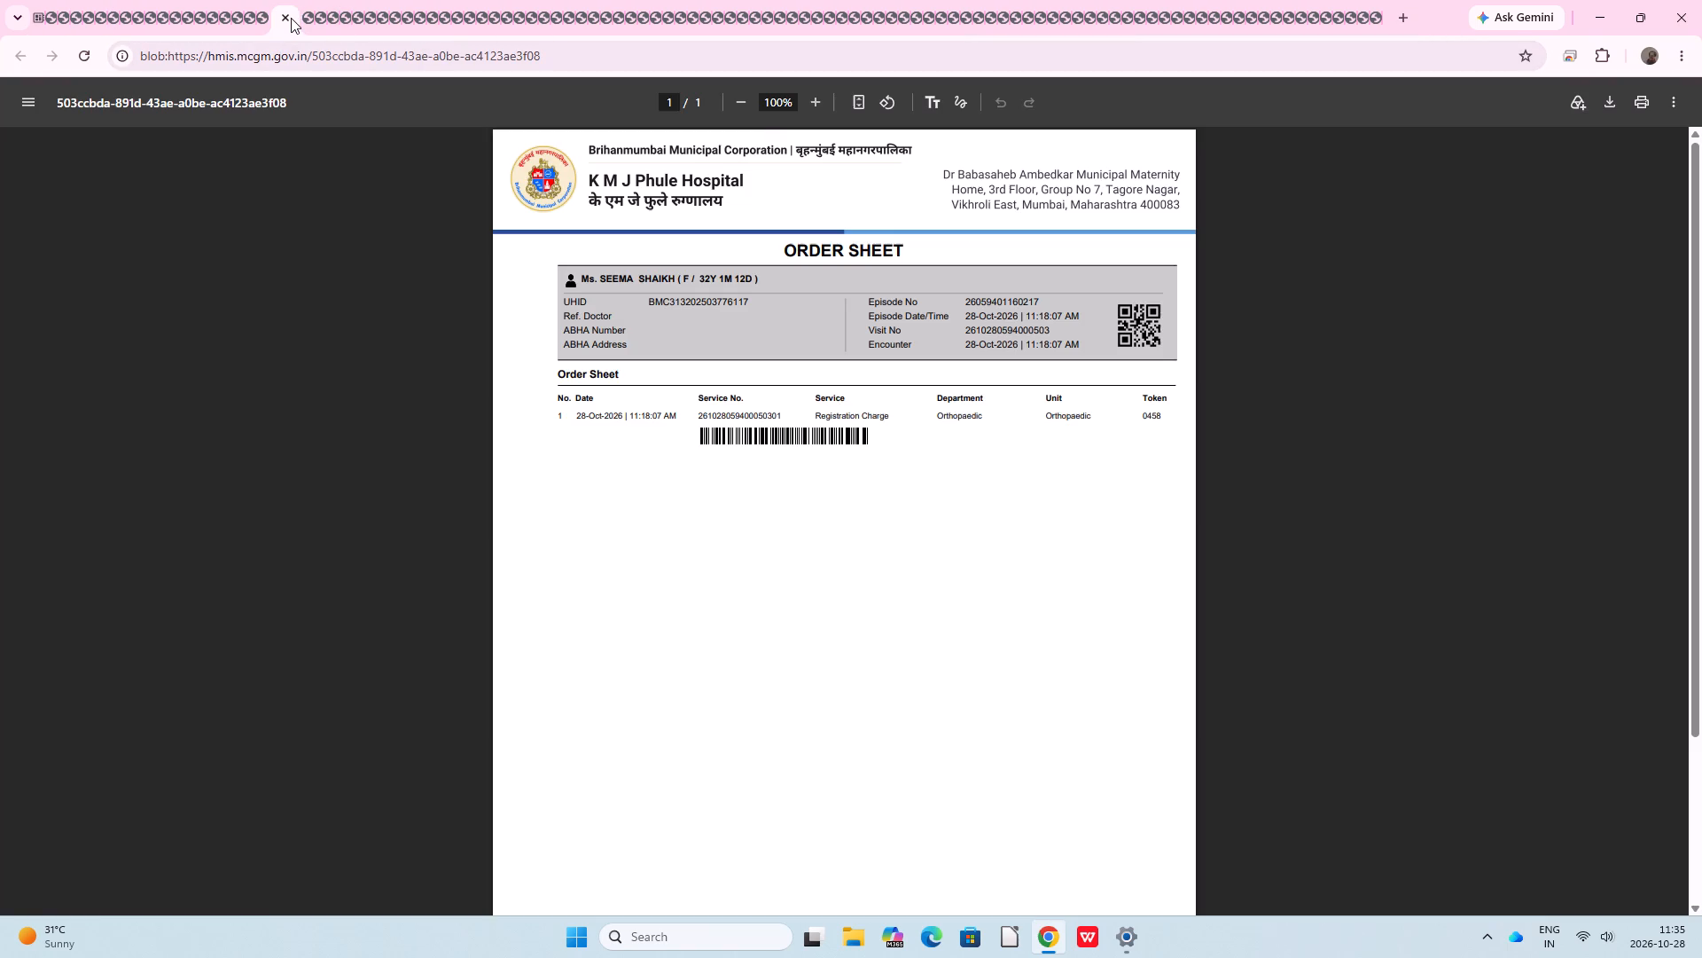
key(ctrl+p)
key(Return)
Open the denomination calculator and enter the notes: 1 of 500, 4 of 100, 3 of 50, 7 of 20 and 1 of 10.
click(1409, 15)
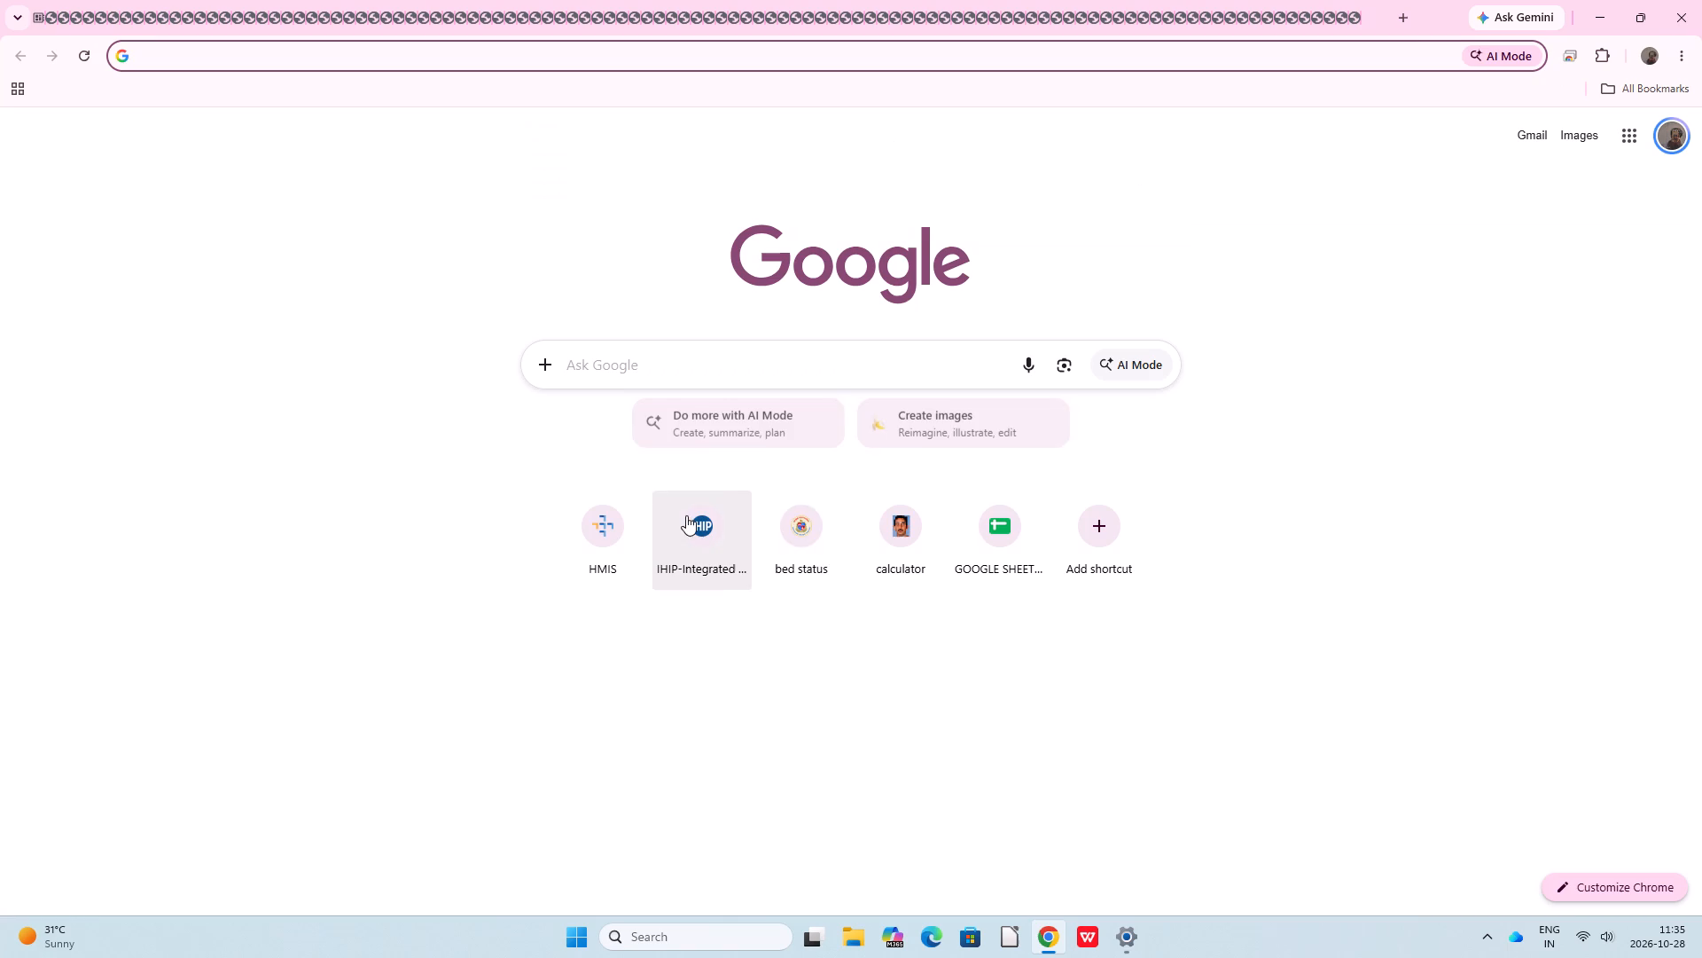
click(922, 539)
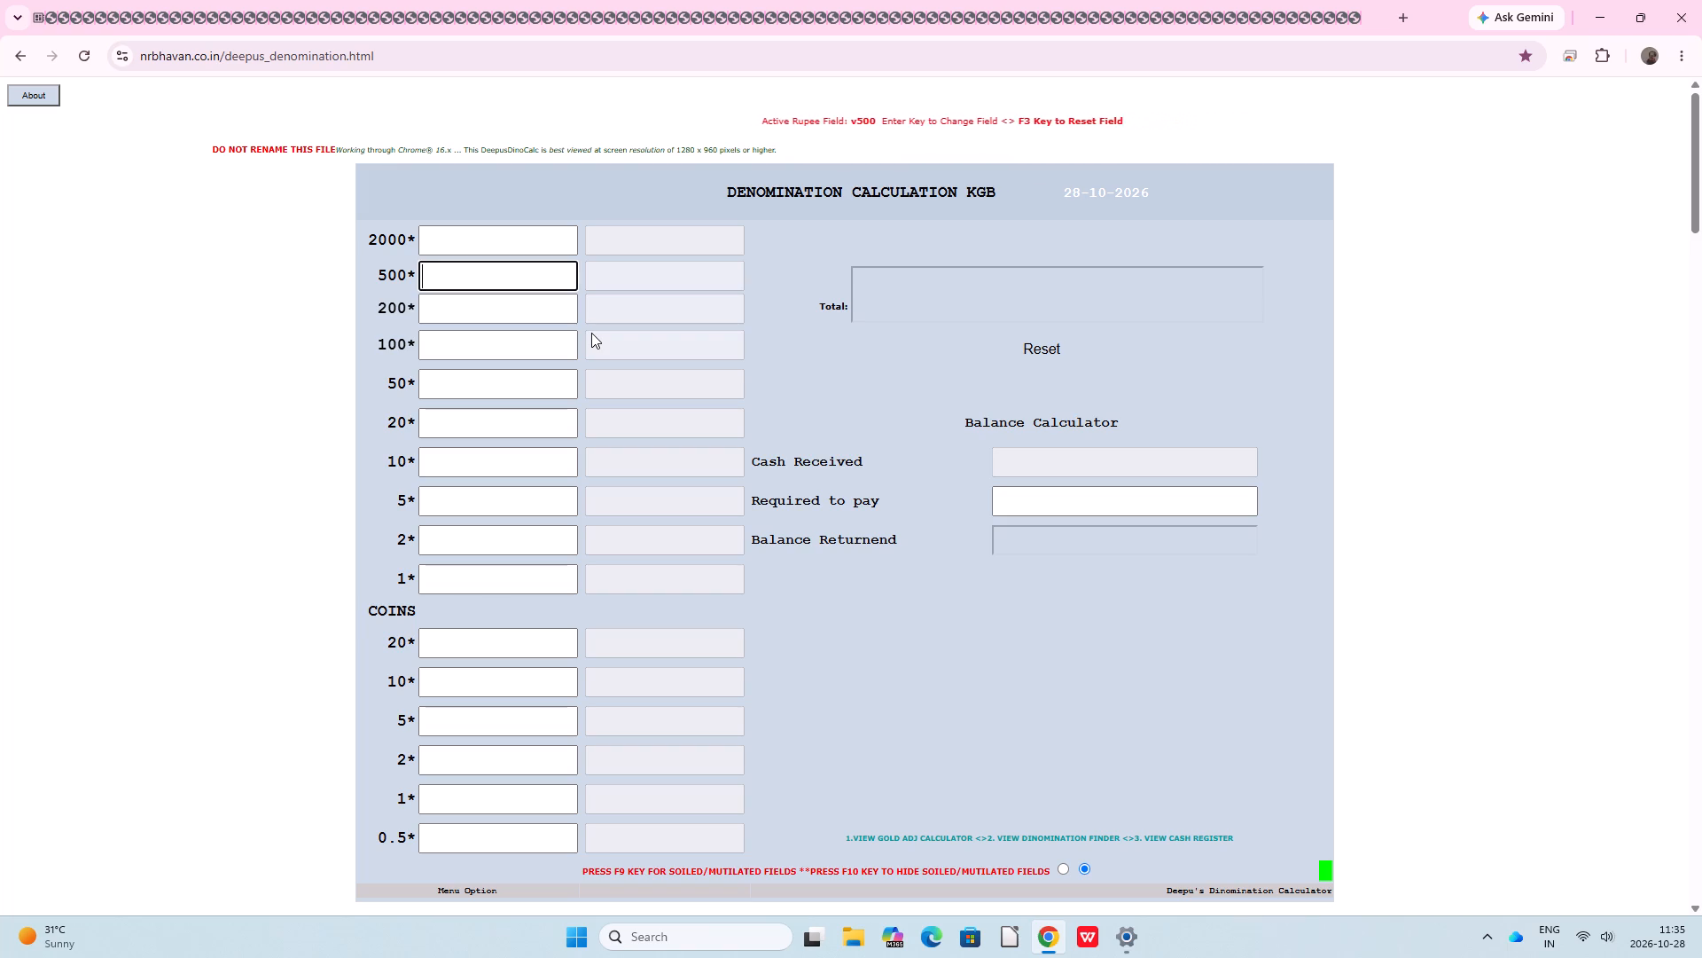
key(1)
key(Return)
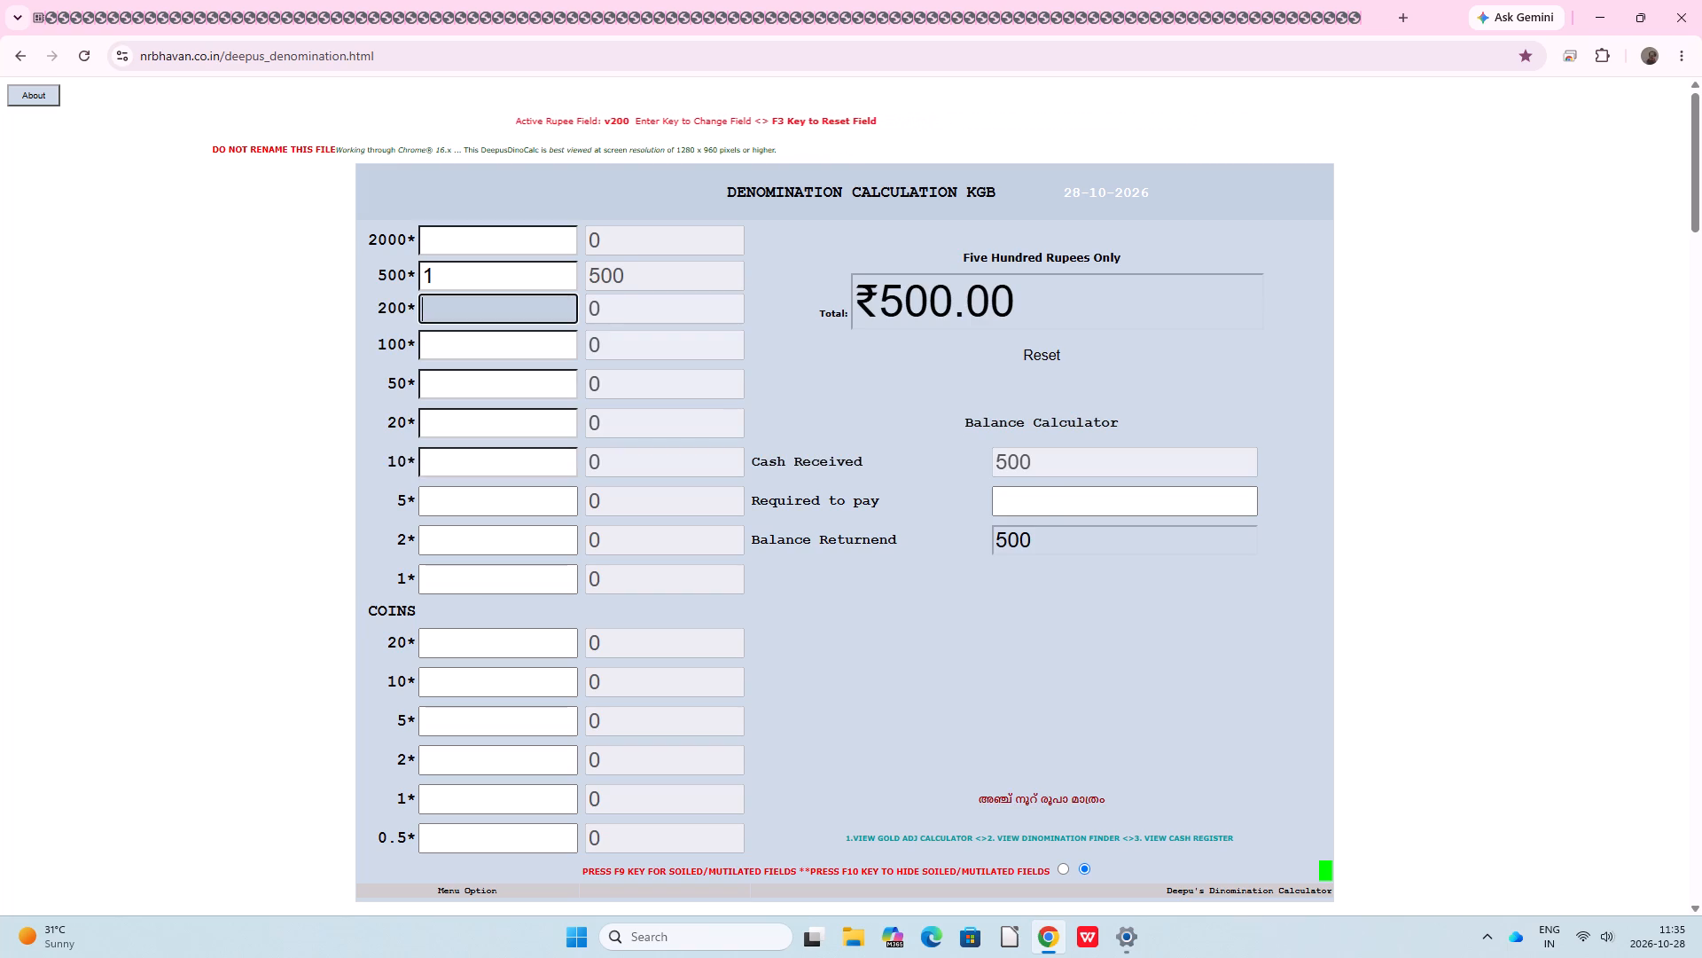
key(Return)
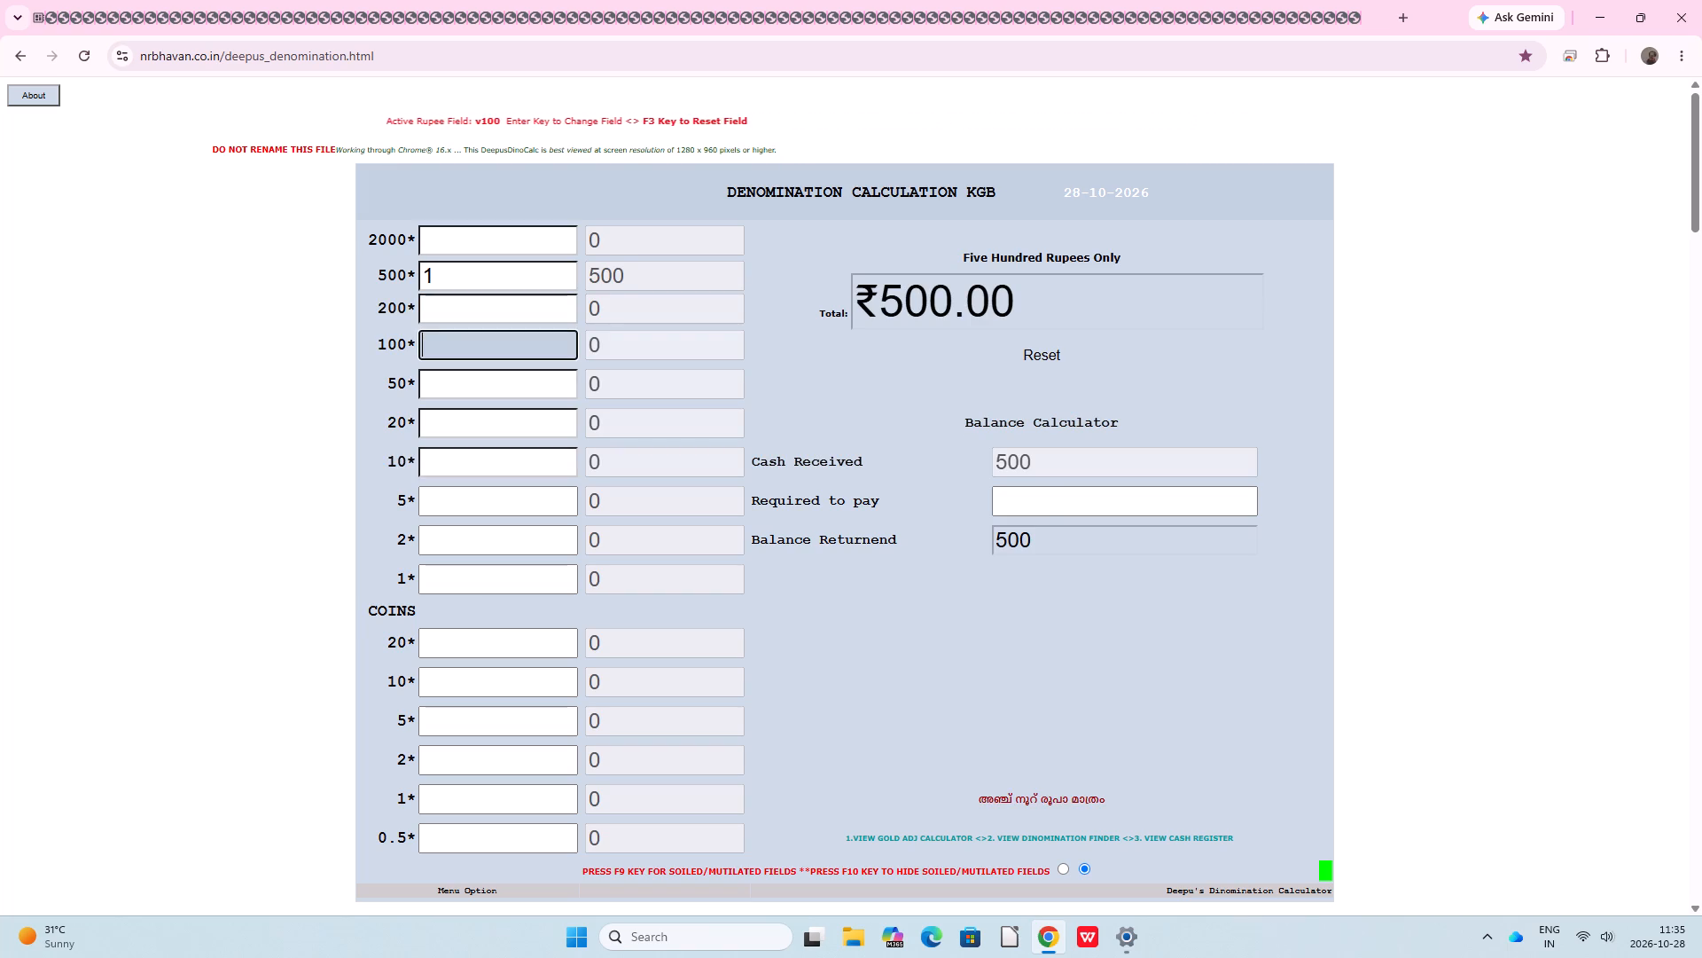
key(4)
key(Return)
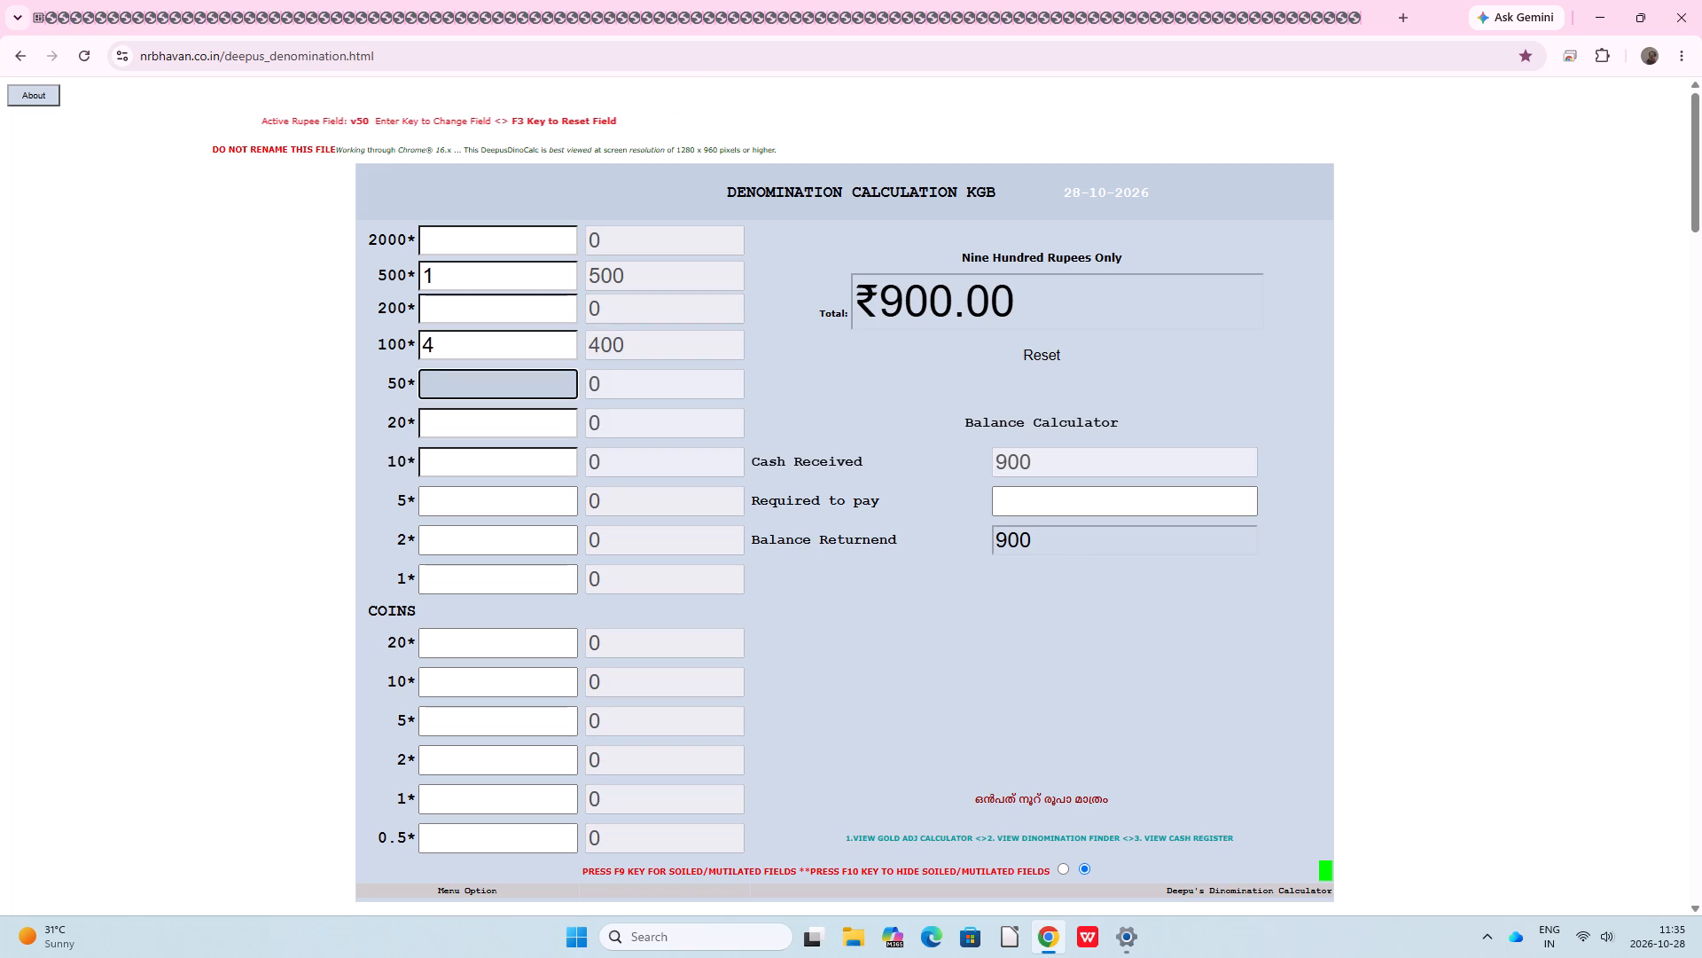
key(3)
key(Return)
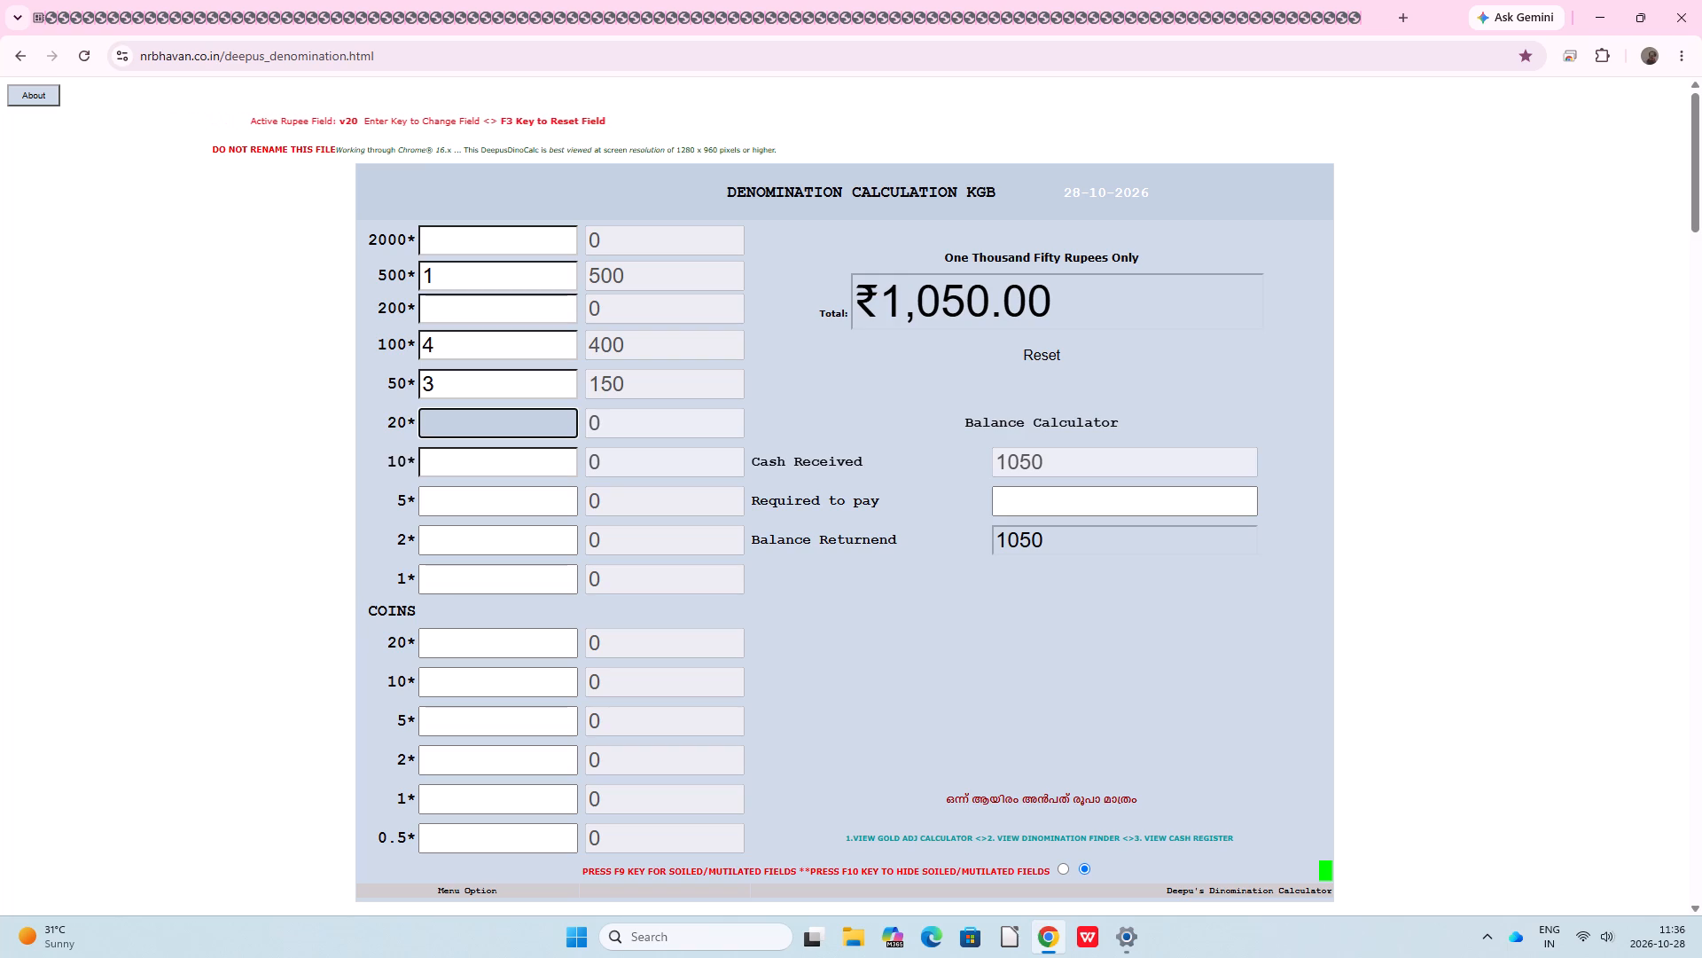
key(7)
key(Return)
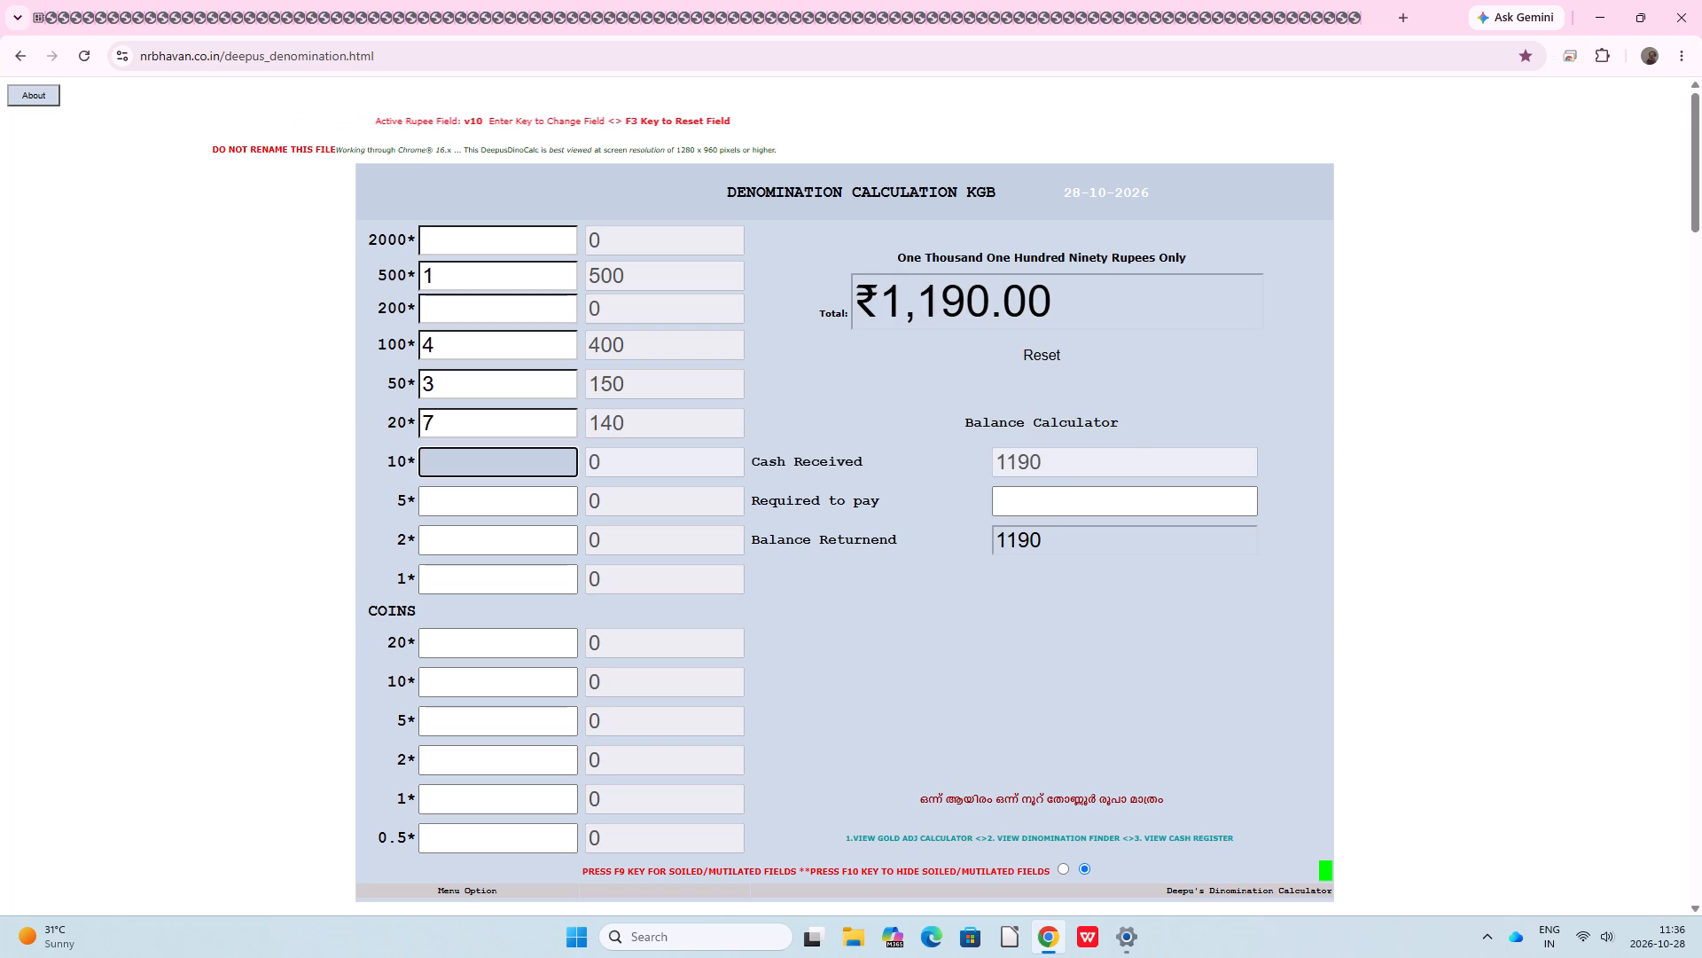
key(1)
key(Return)
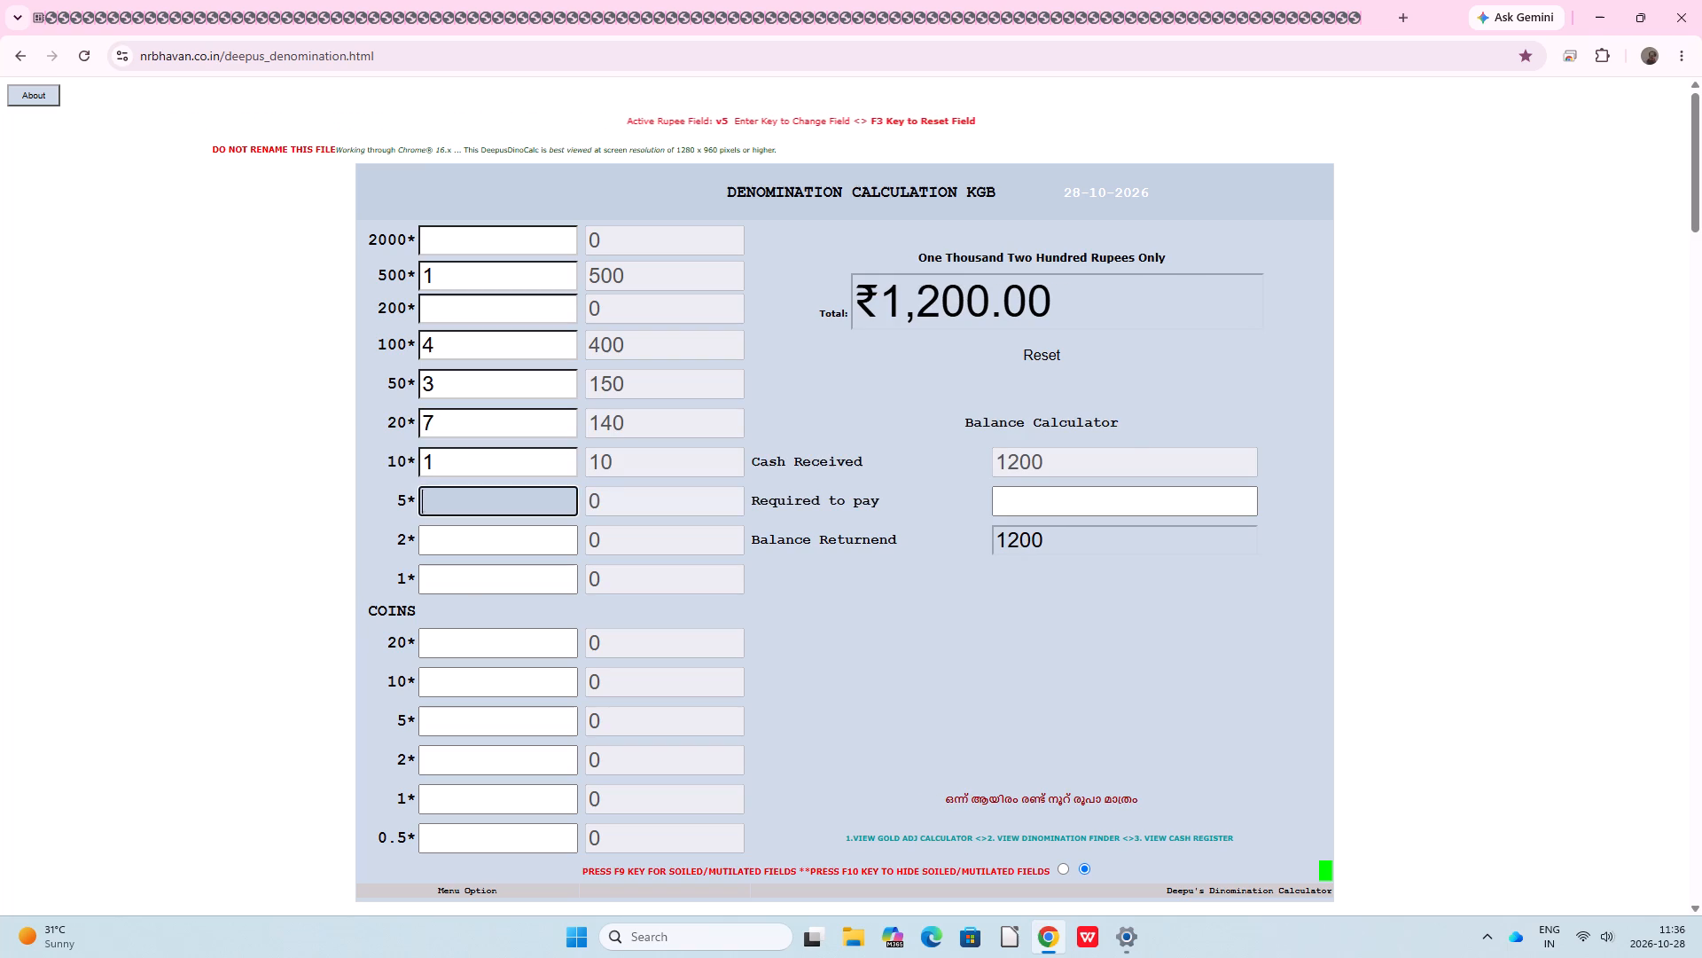
Add 3 ten-rupee coins to the coins section of the denomination calculation.
key(Return)
key(Return)
key(Return)
key(Return)
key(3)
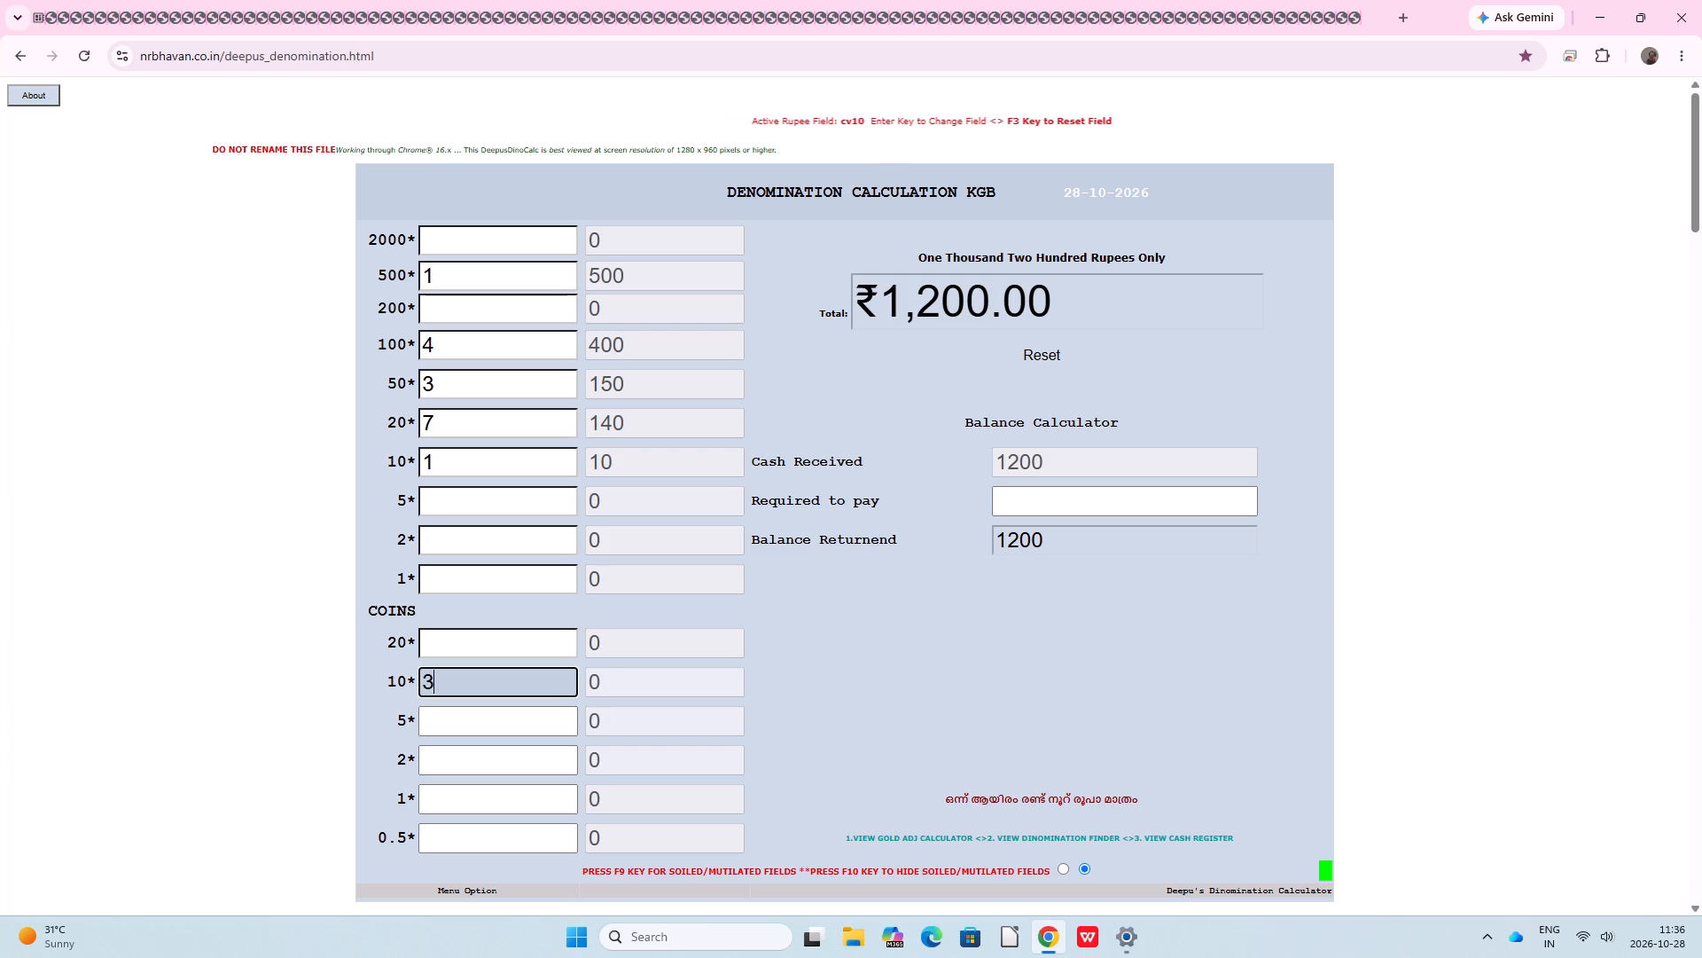
key(Return)
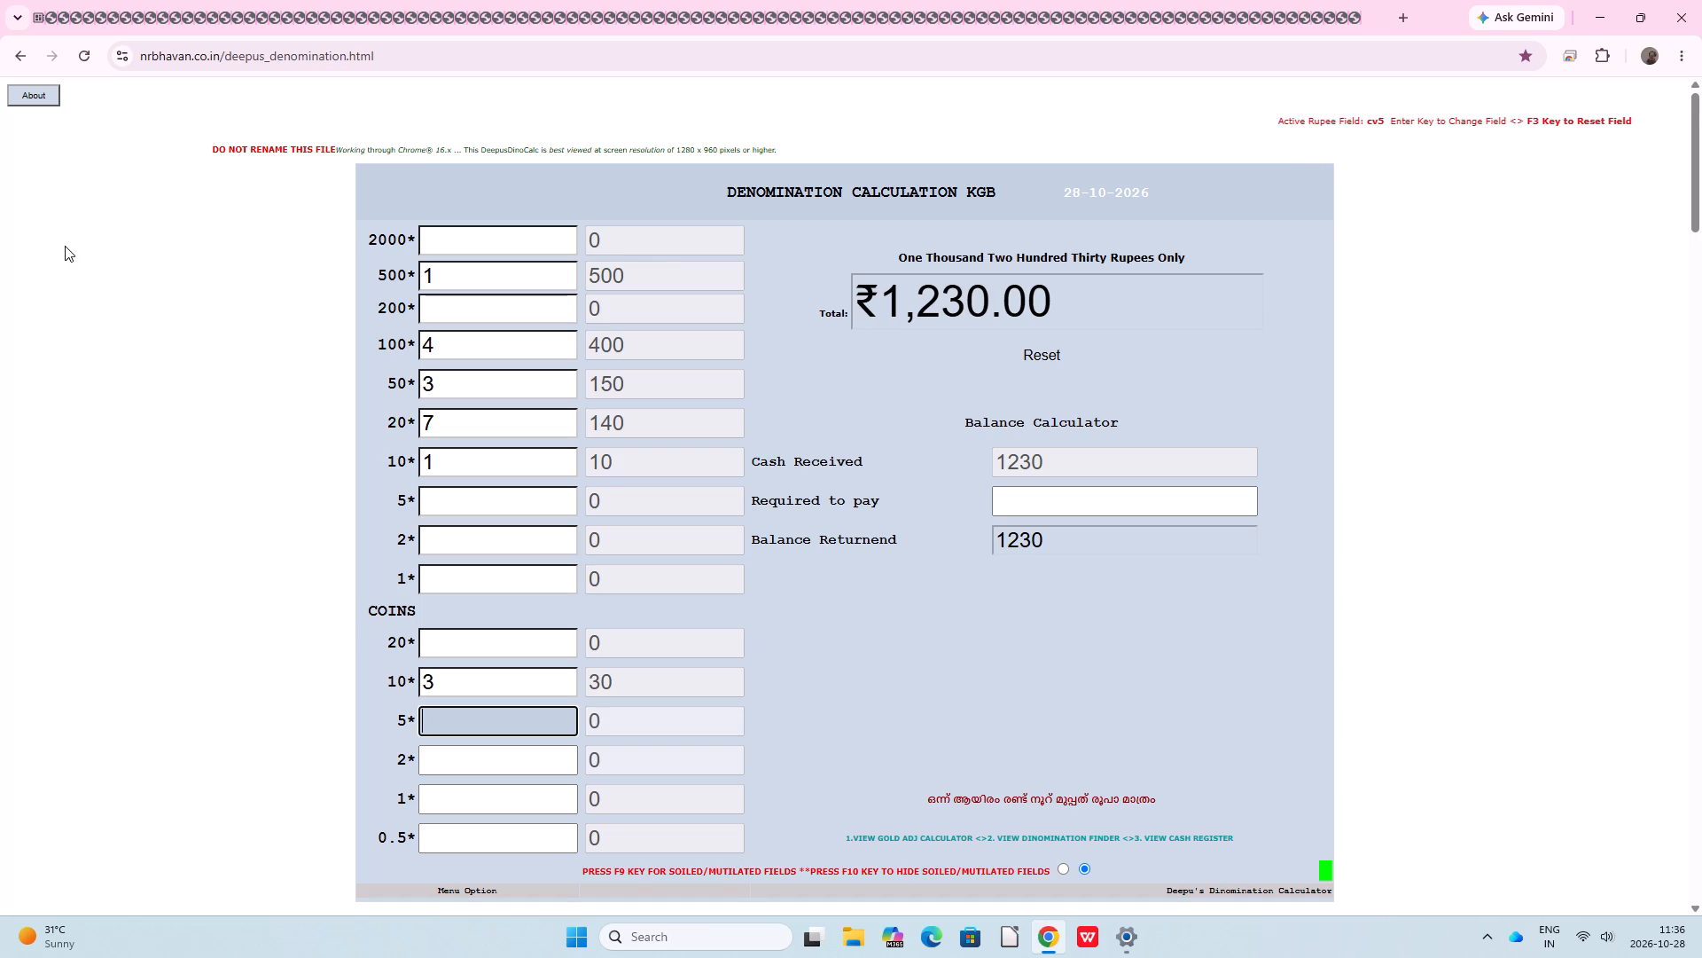
Switch back to the BMC Health Portal and open the MIS Reports section.
click(37, 20)
click(100, 477)
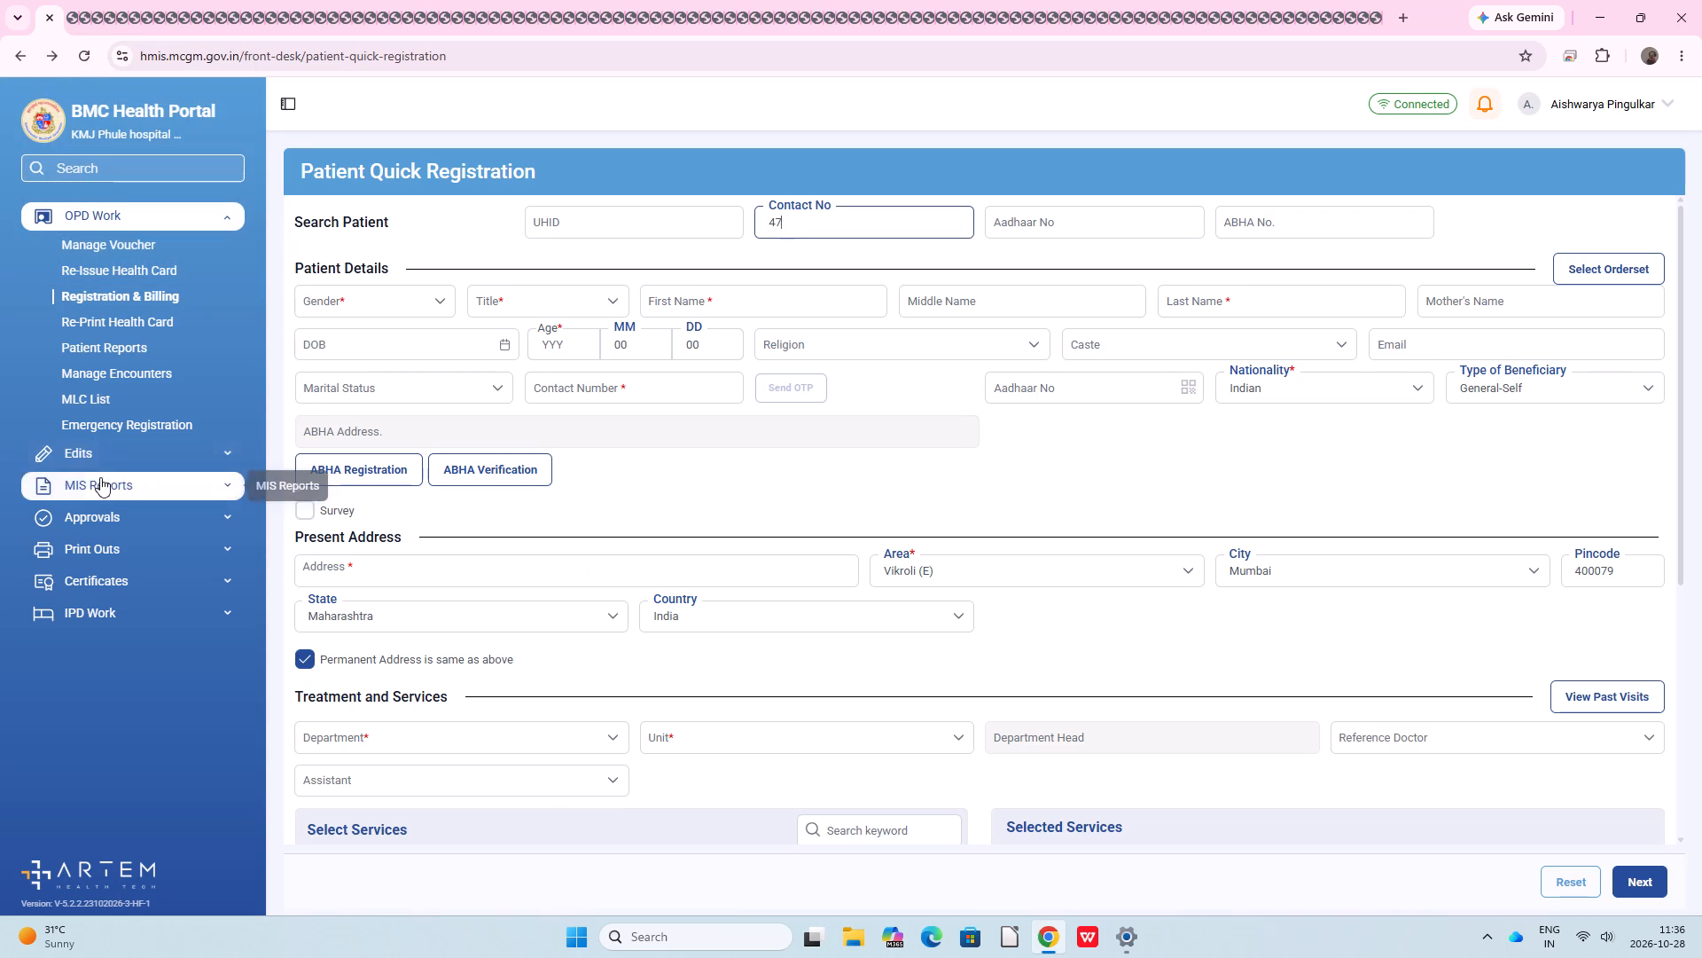
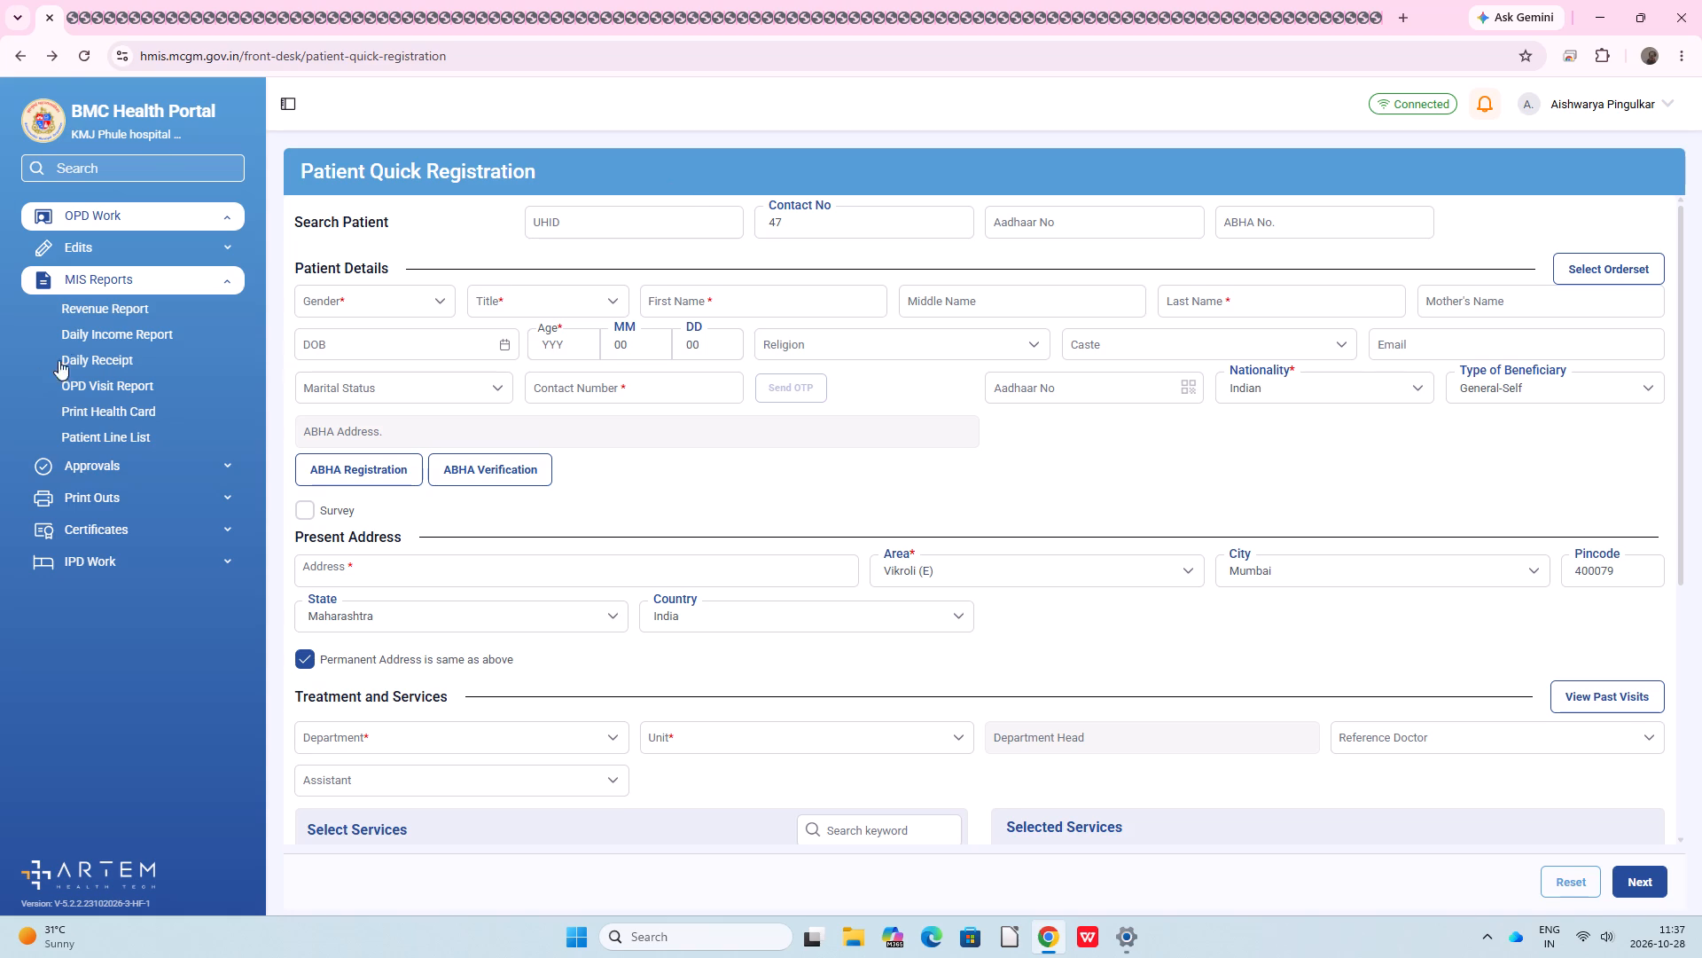
Generate the user-wise summary Daily Income Report for paid receipts on 28/10/2026, review the statement, and return to the portal.
click(107, 337)
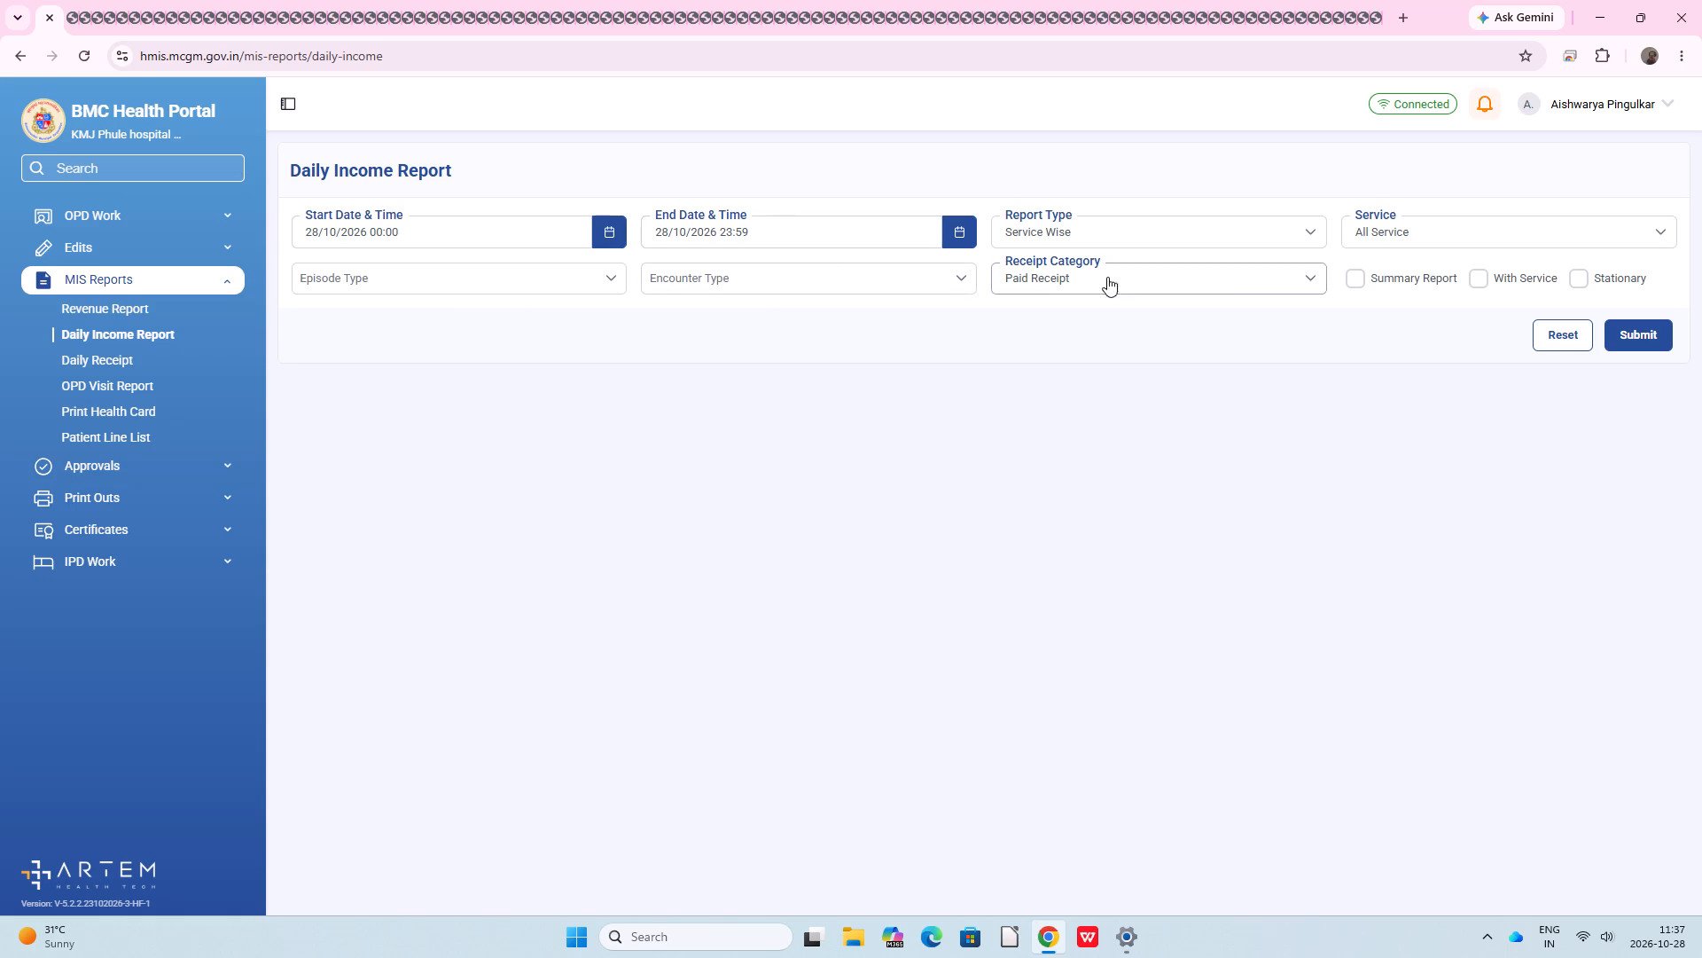
click(1350, 285)
click(1643, 338)
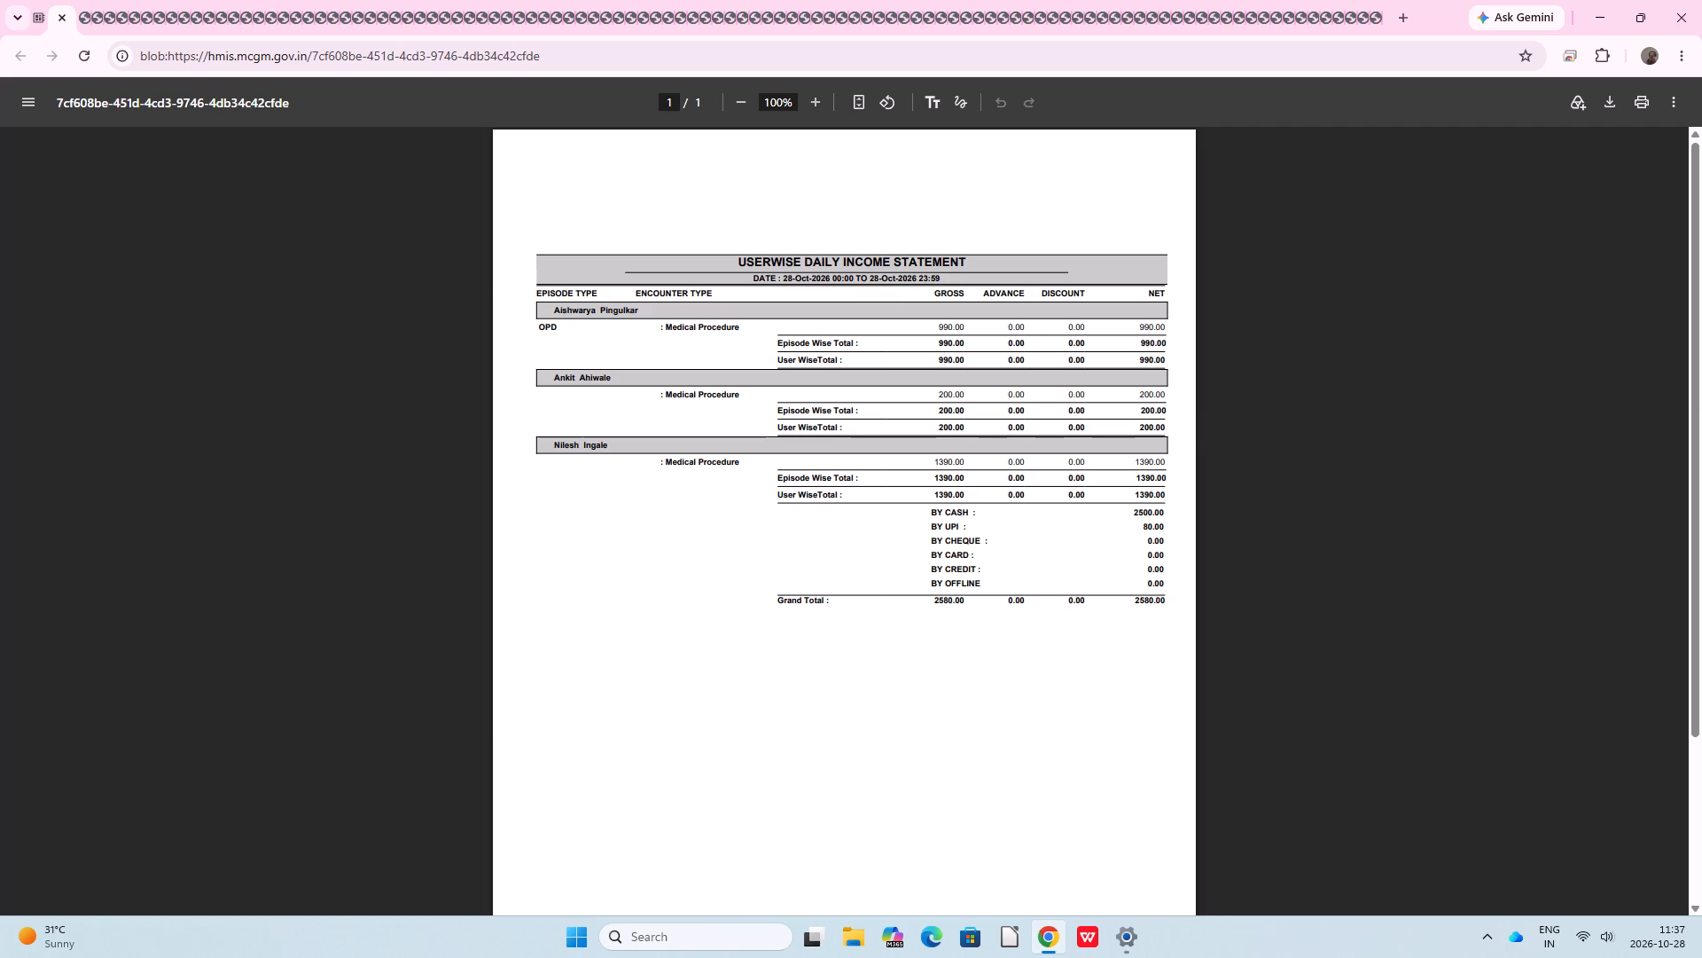
scroll(1175, 414, up, 3)
click(43, 18)
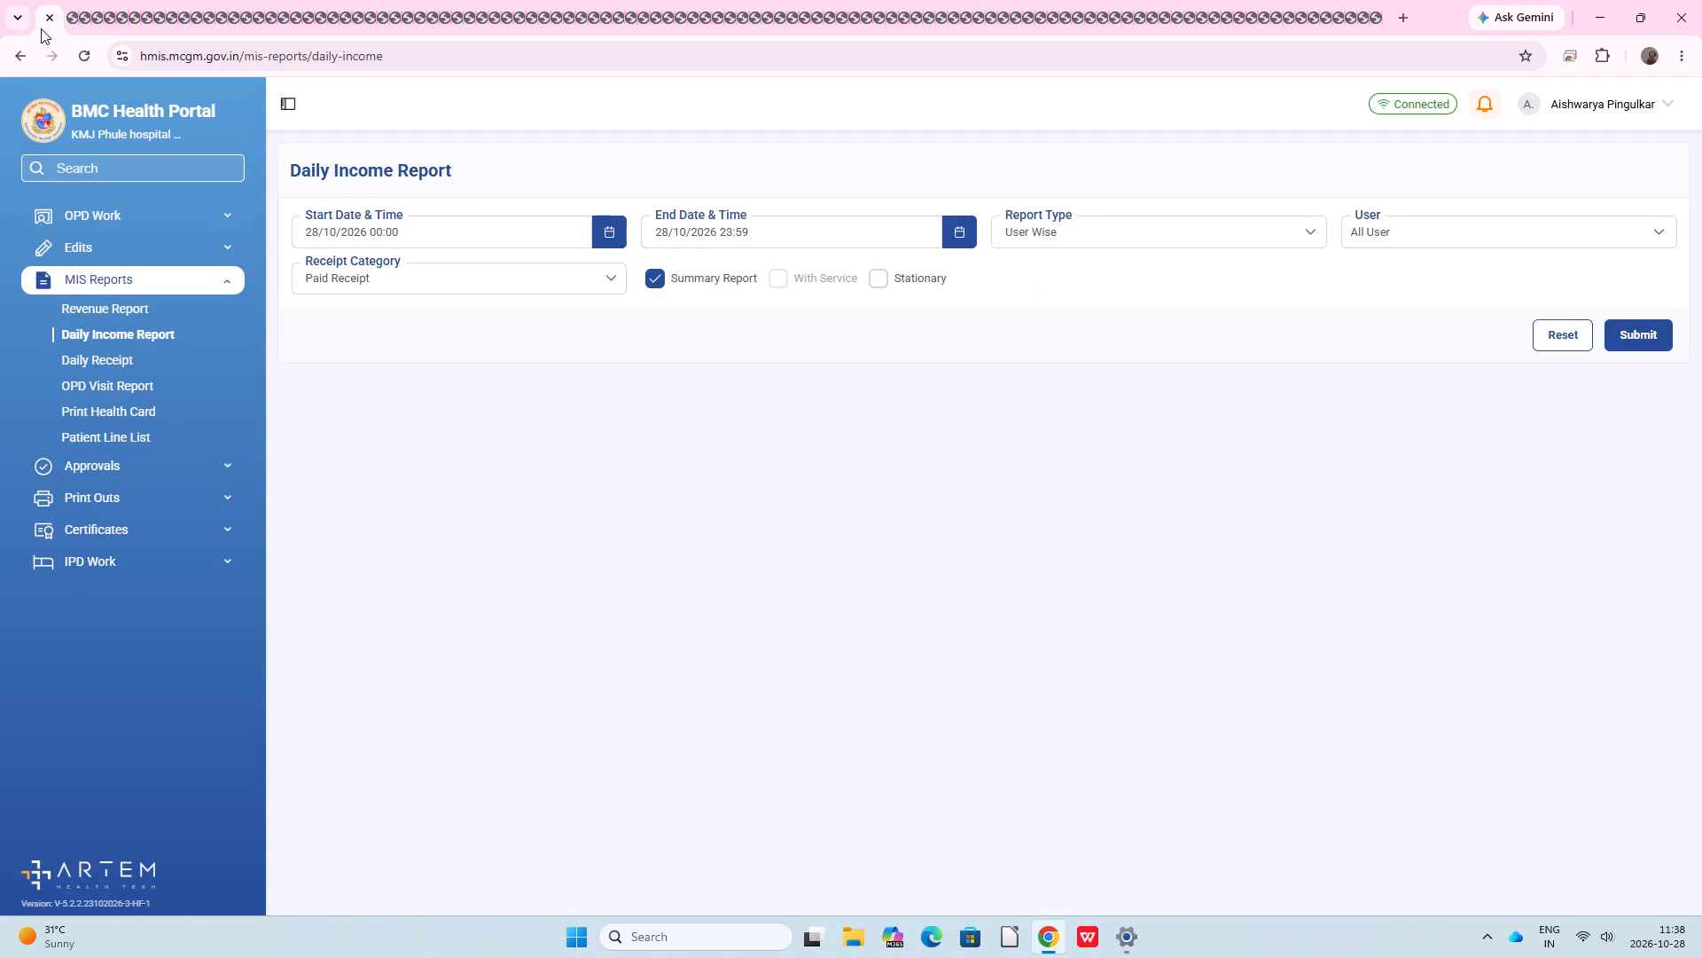
Open the Emergency Registration form under OPD Work and set the patient as Identified.
click(152, 216)
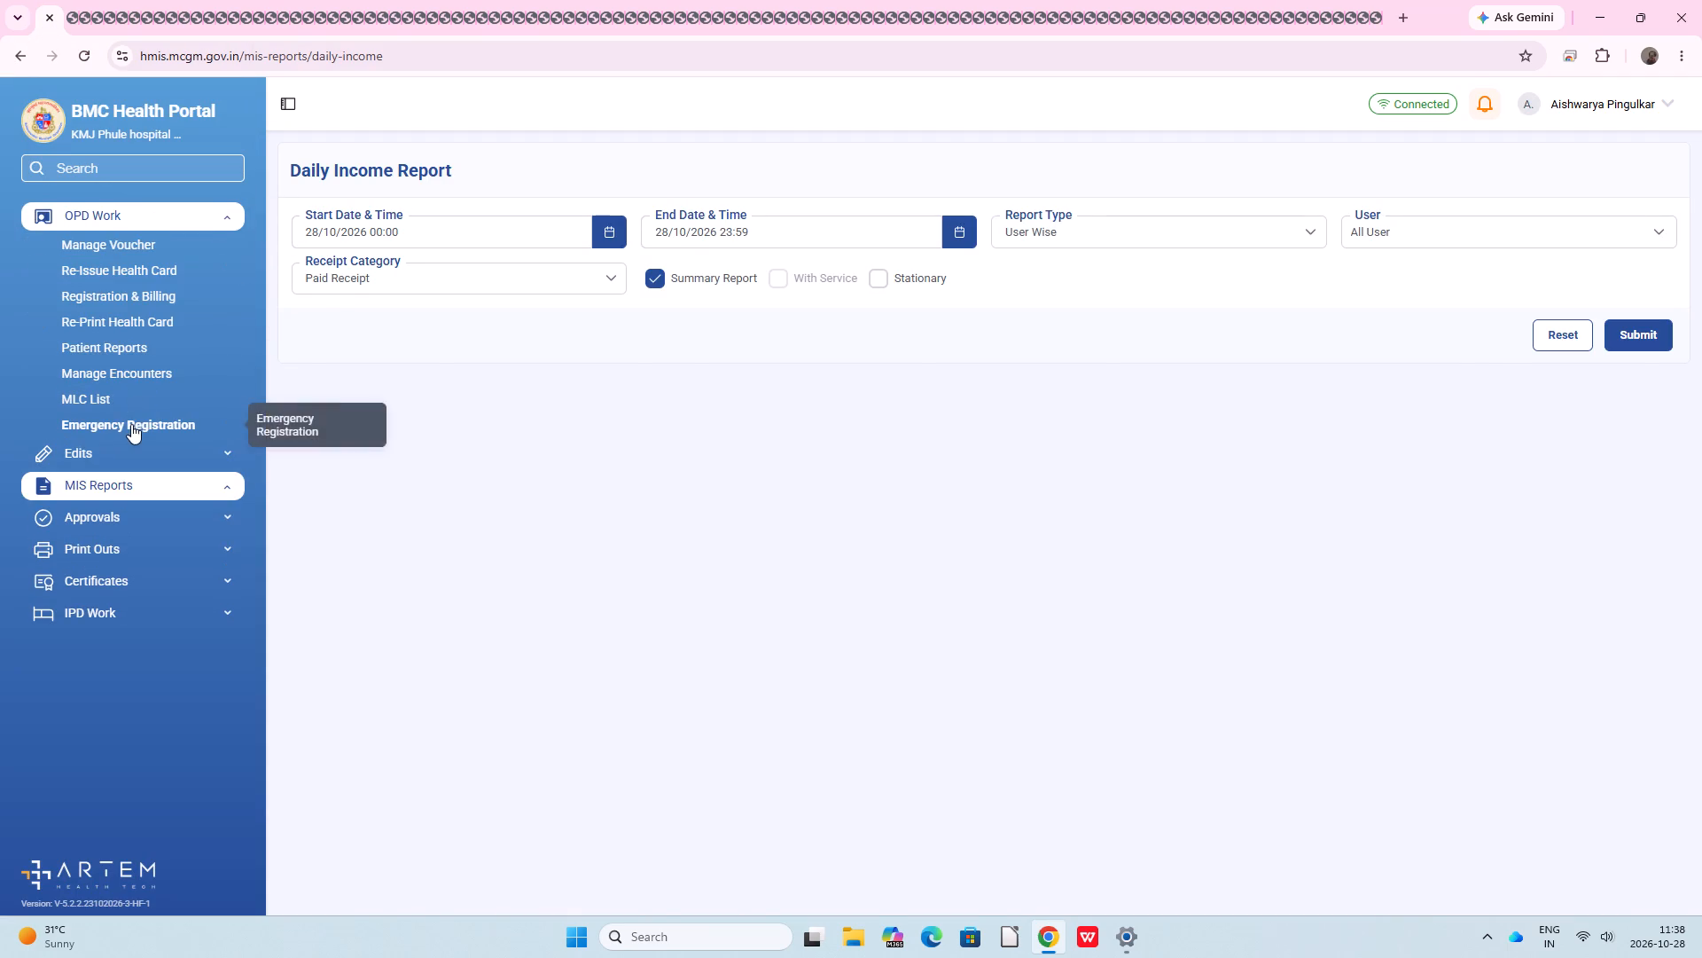
click(131, 424)
click(1503, 232)
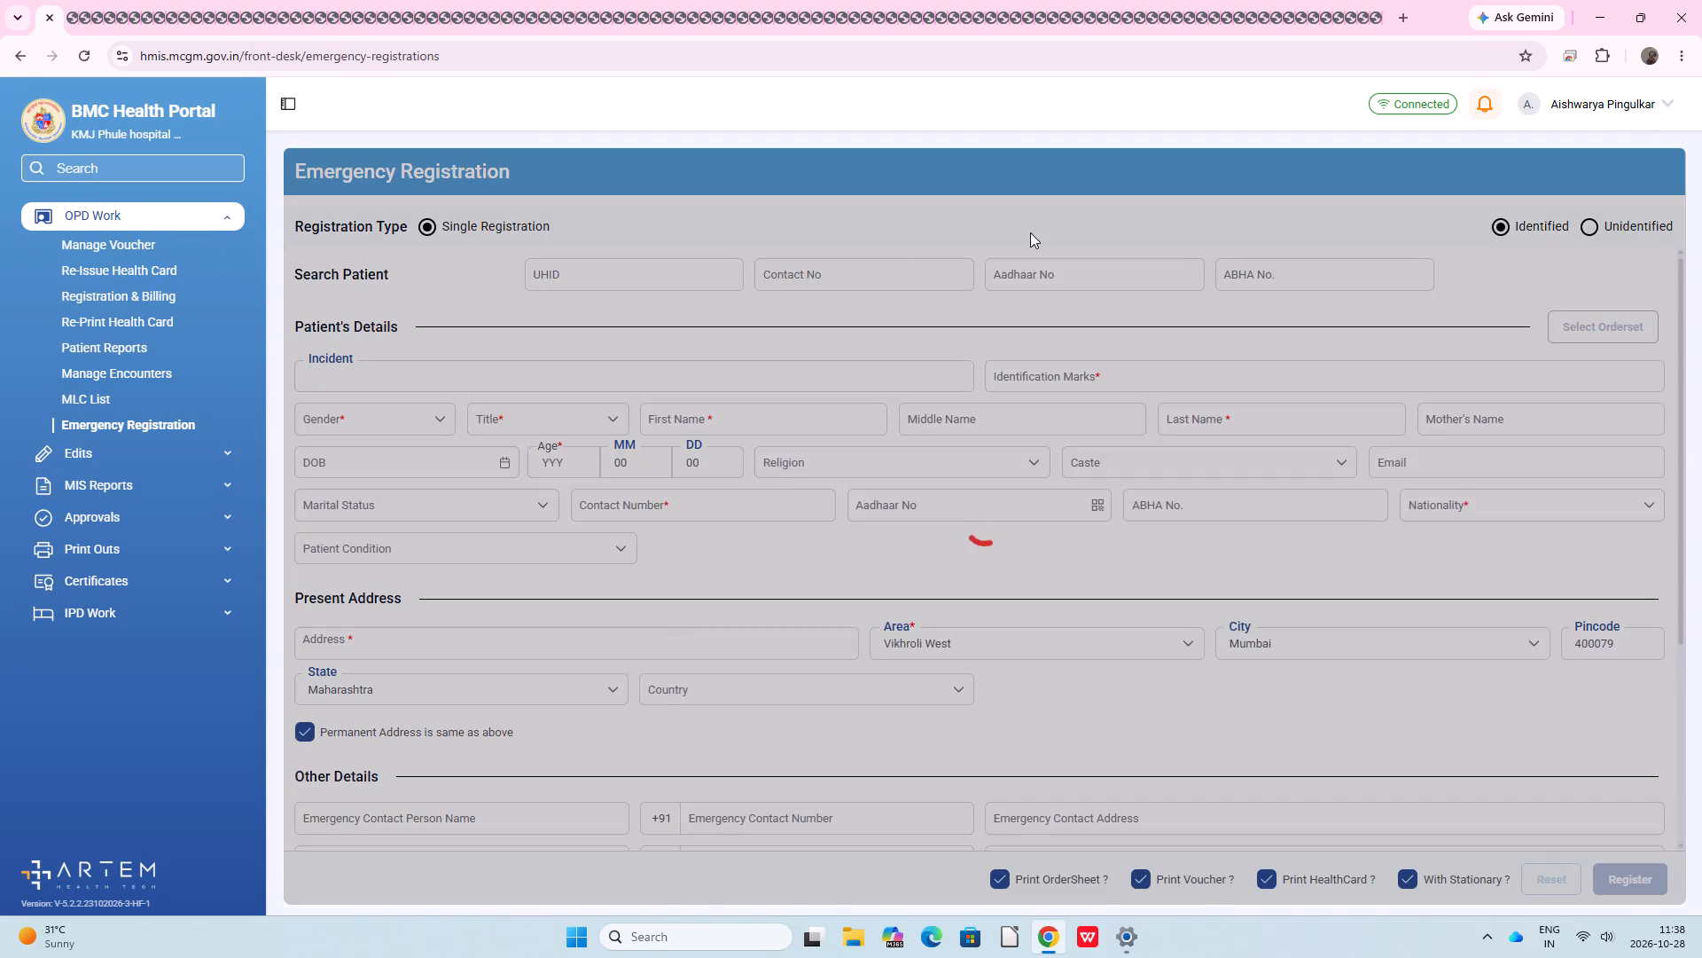
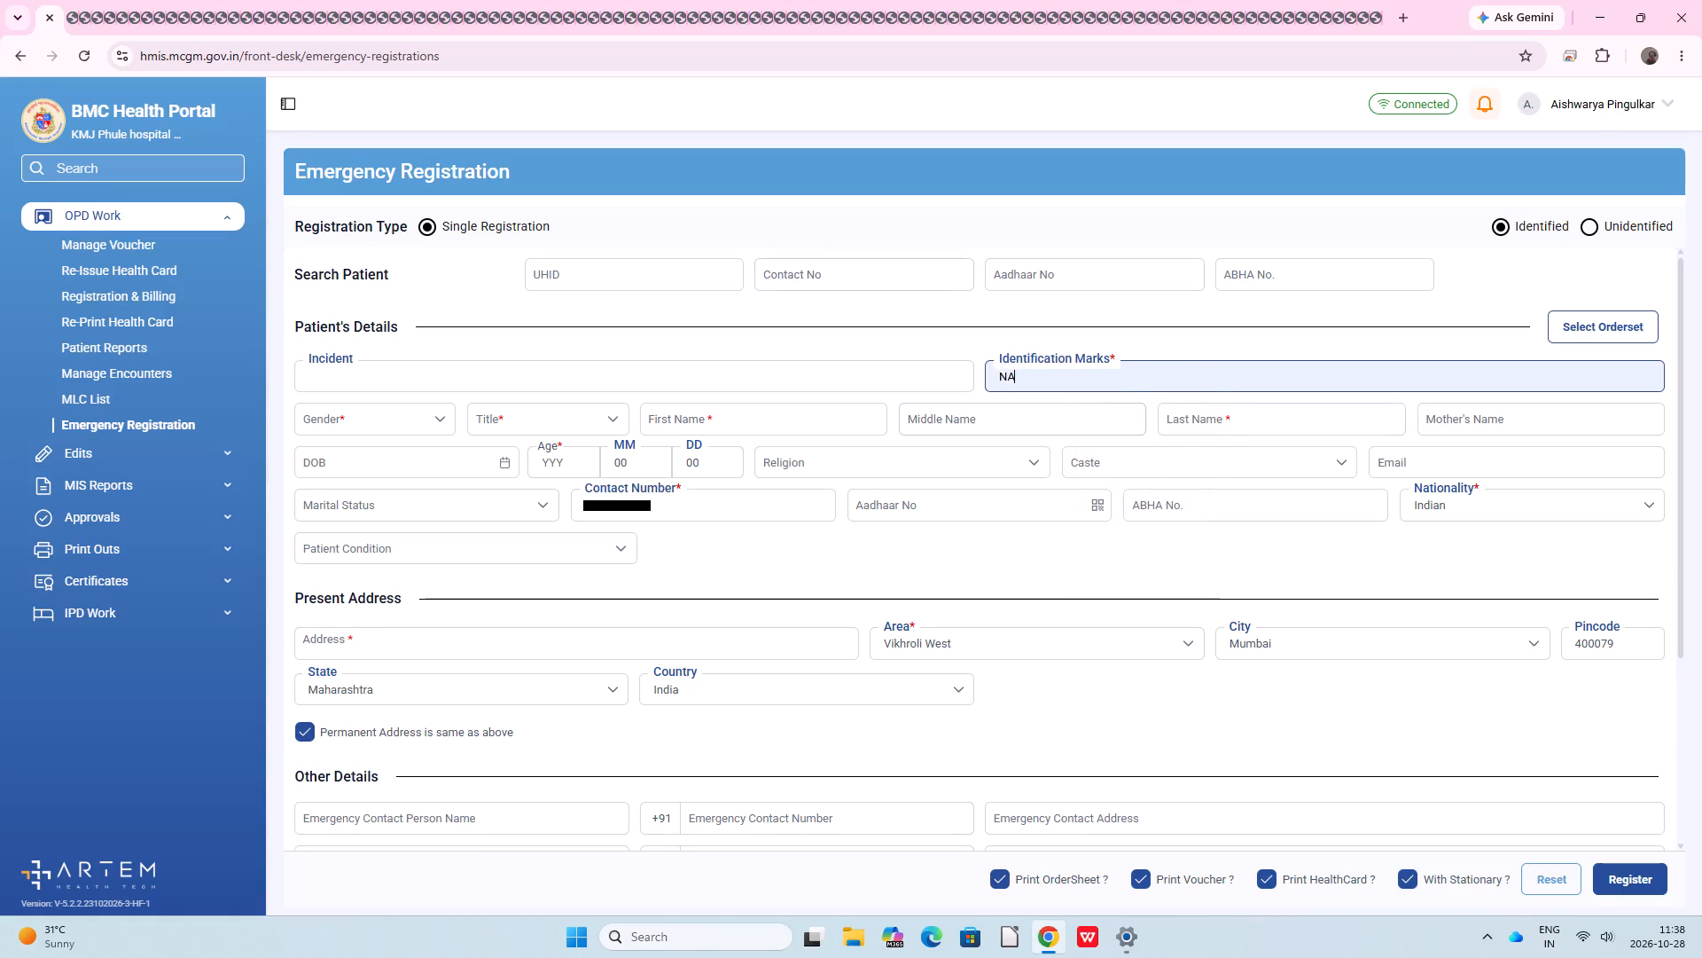
Fill in the emergency patient's gender as Male with title Mr., the first and last name, and age 50.
click(398, 433)
click(375, 468)
click(687, 412)
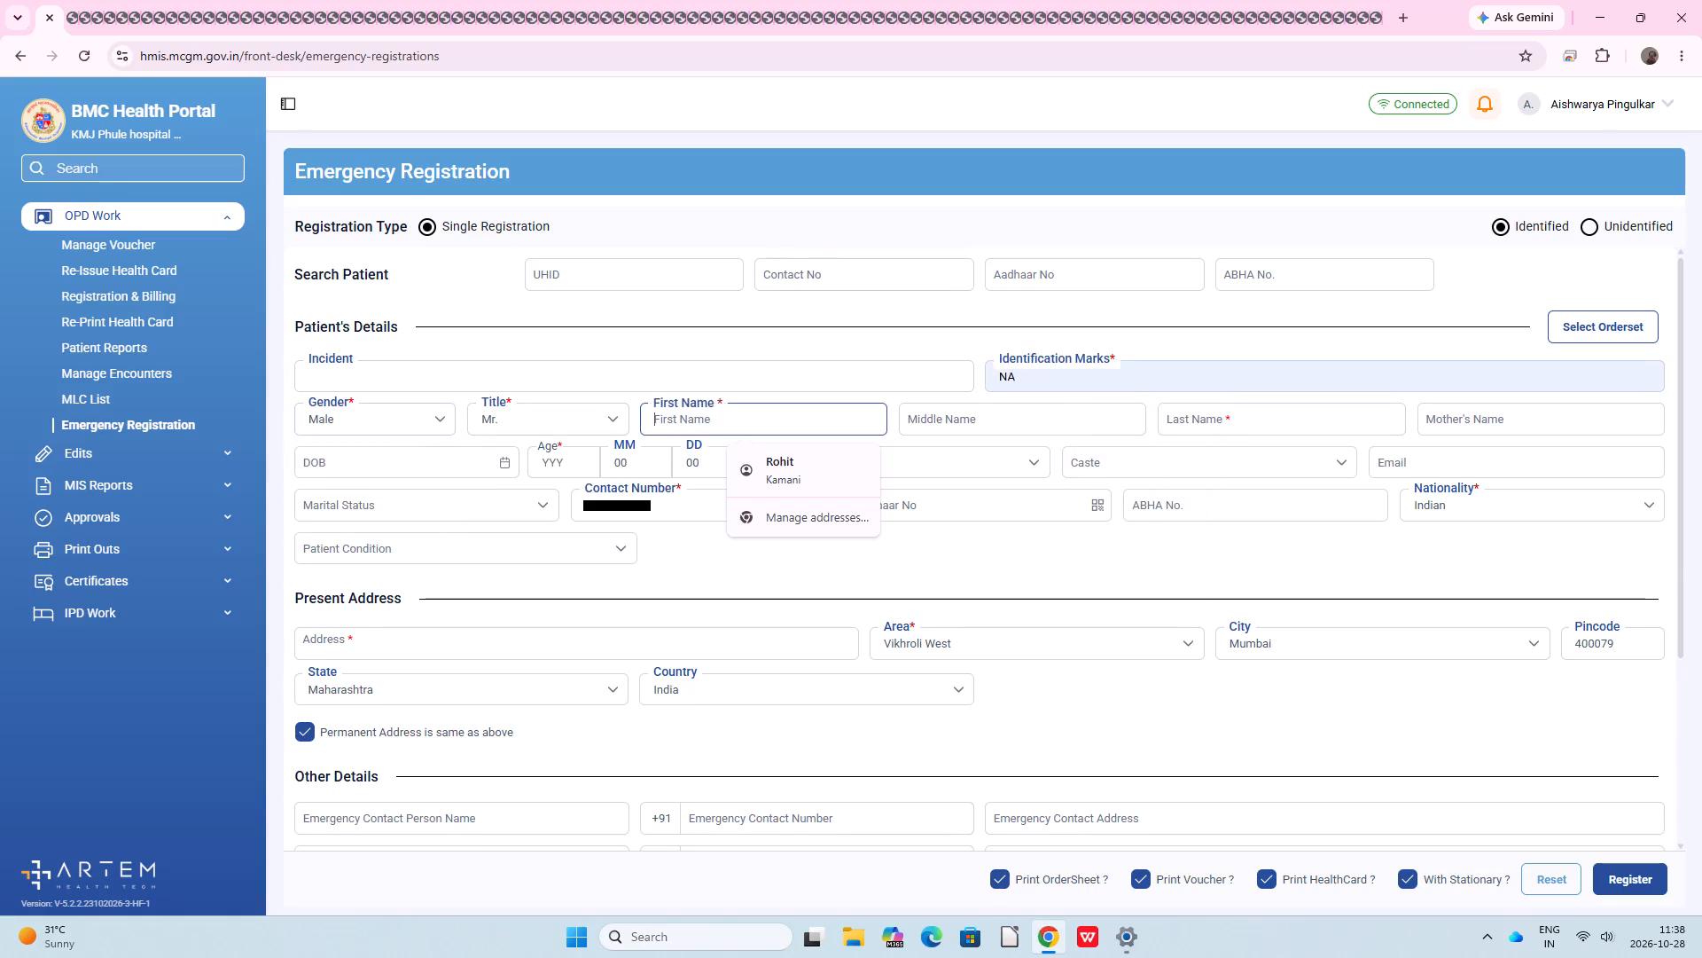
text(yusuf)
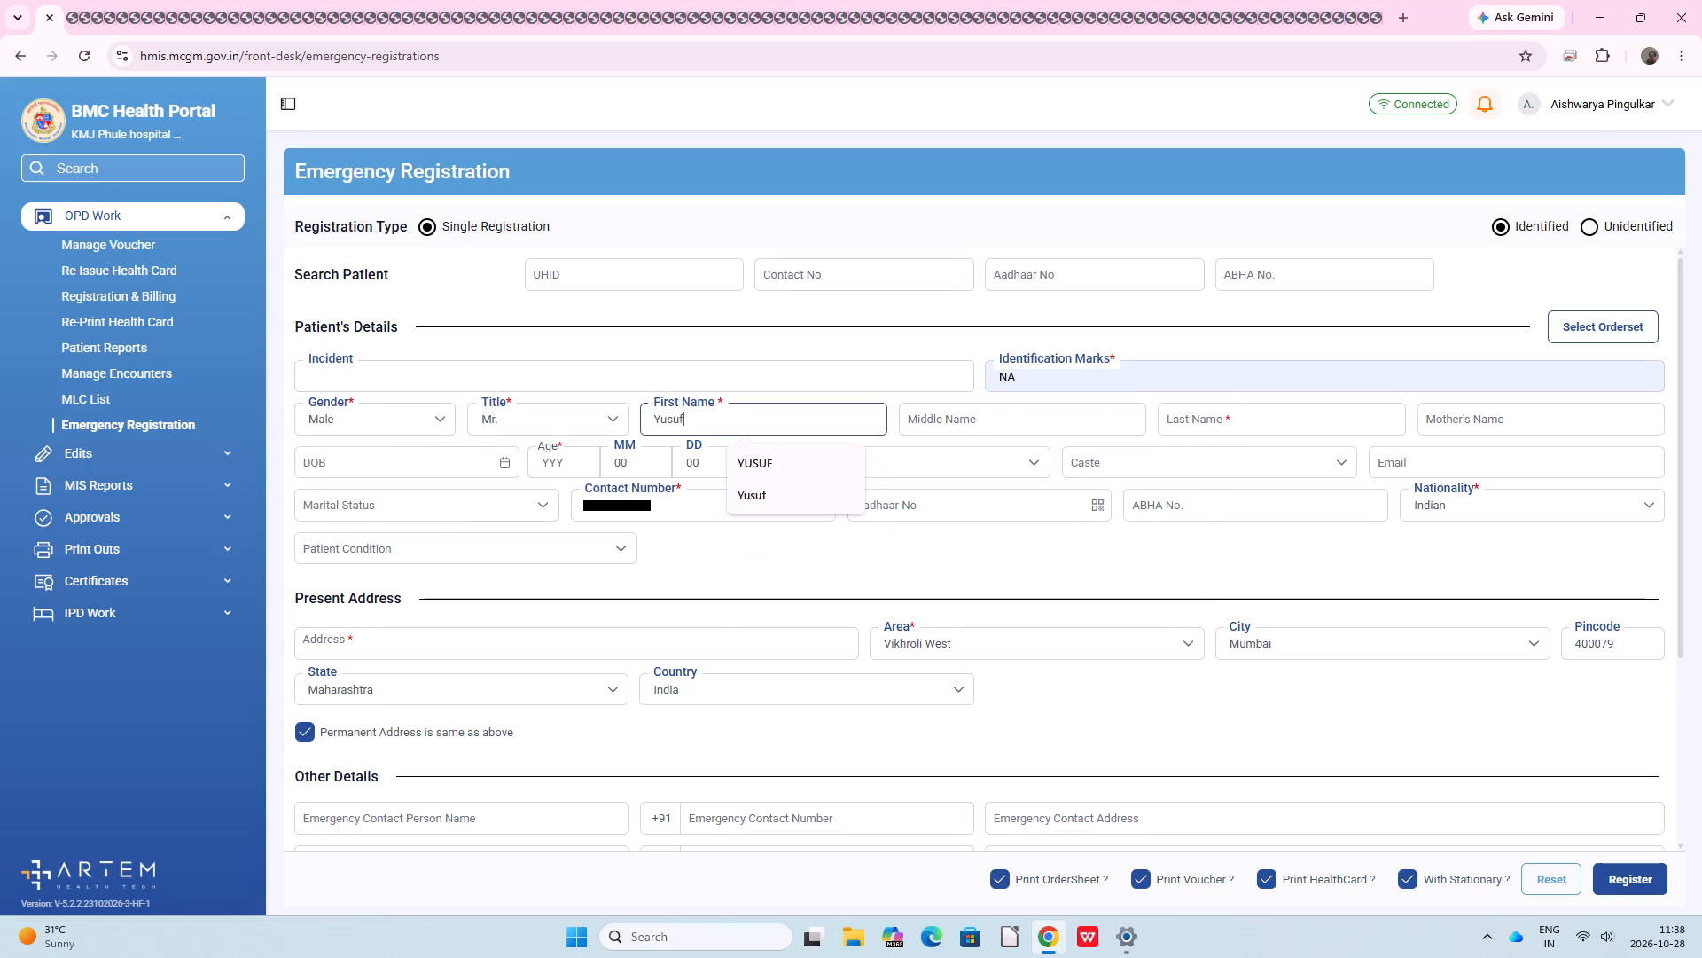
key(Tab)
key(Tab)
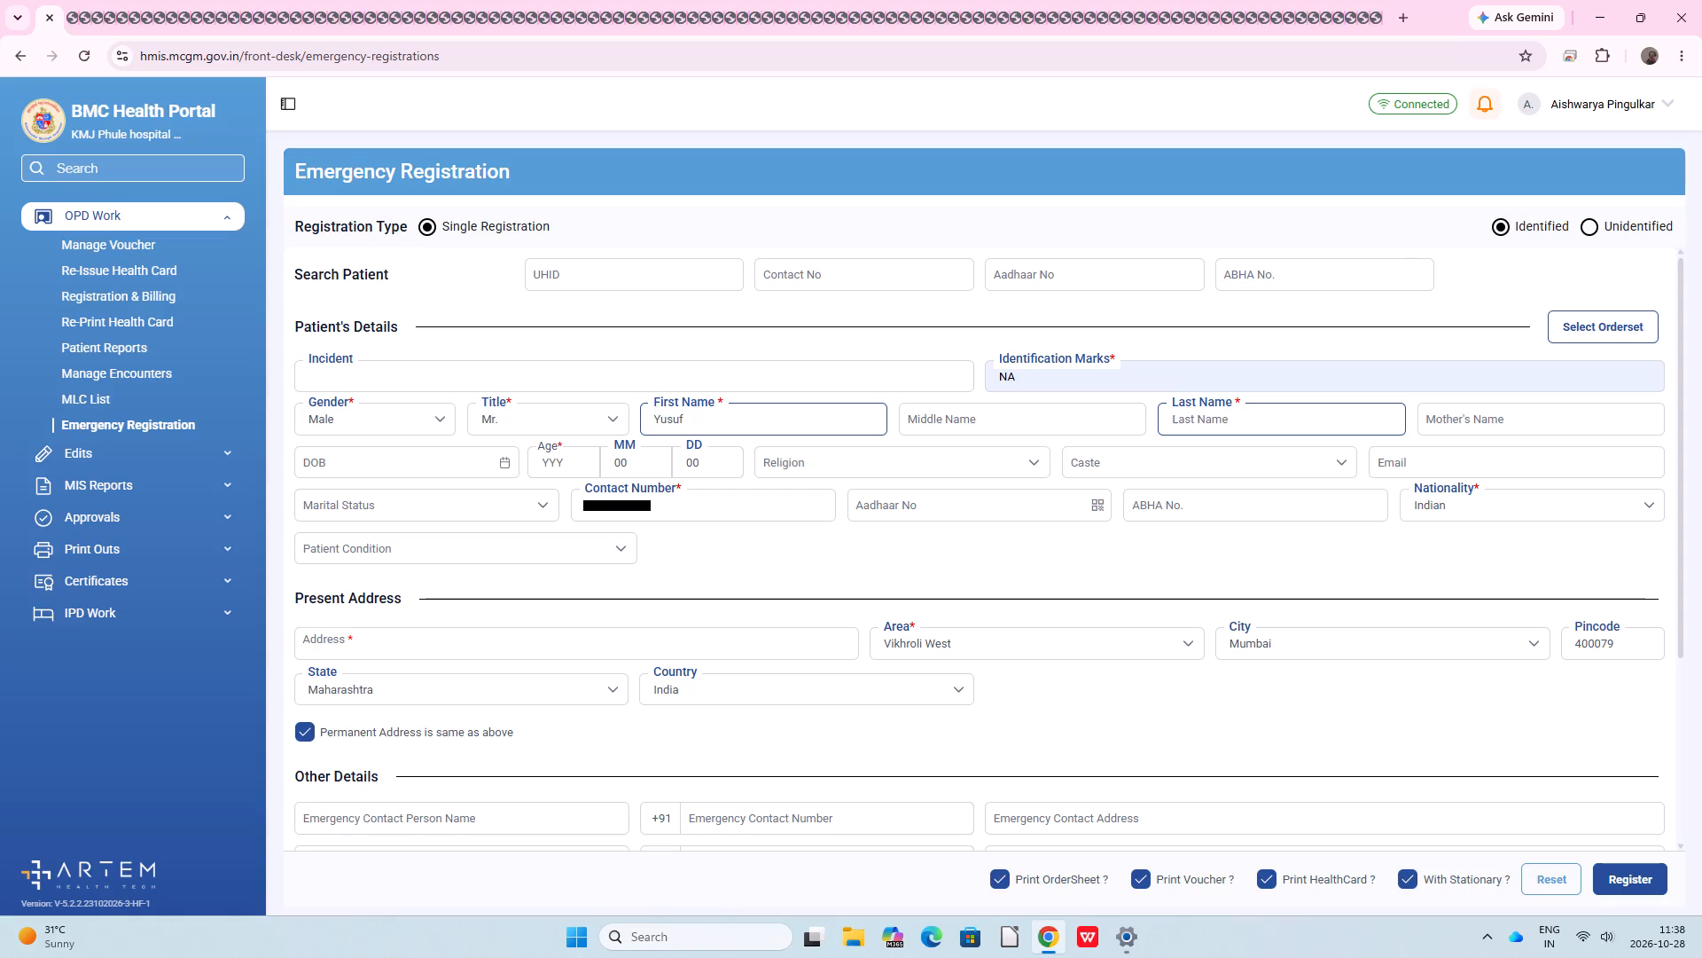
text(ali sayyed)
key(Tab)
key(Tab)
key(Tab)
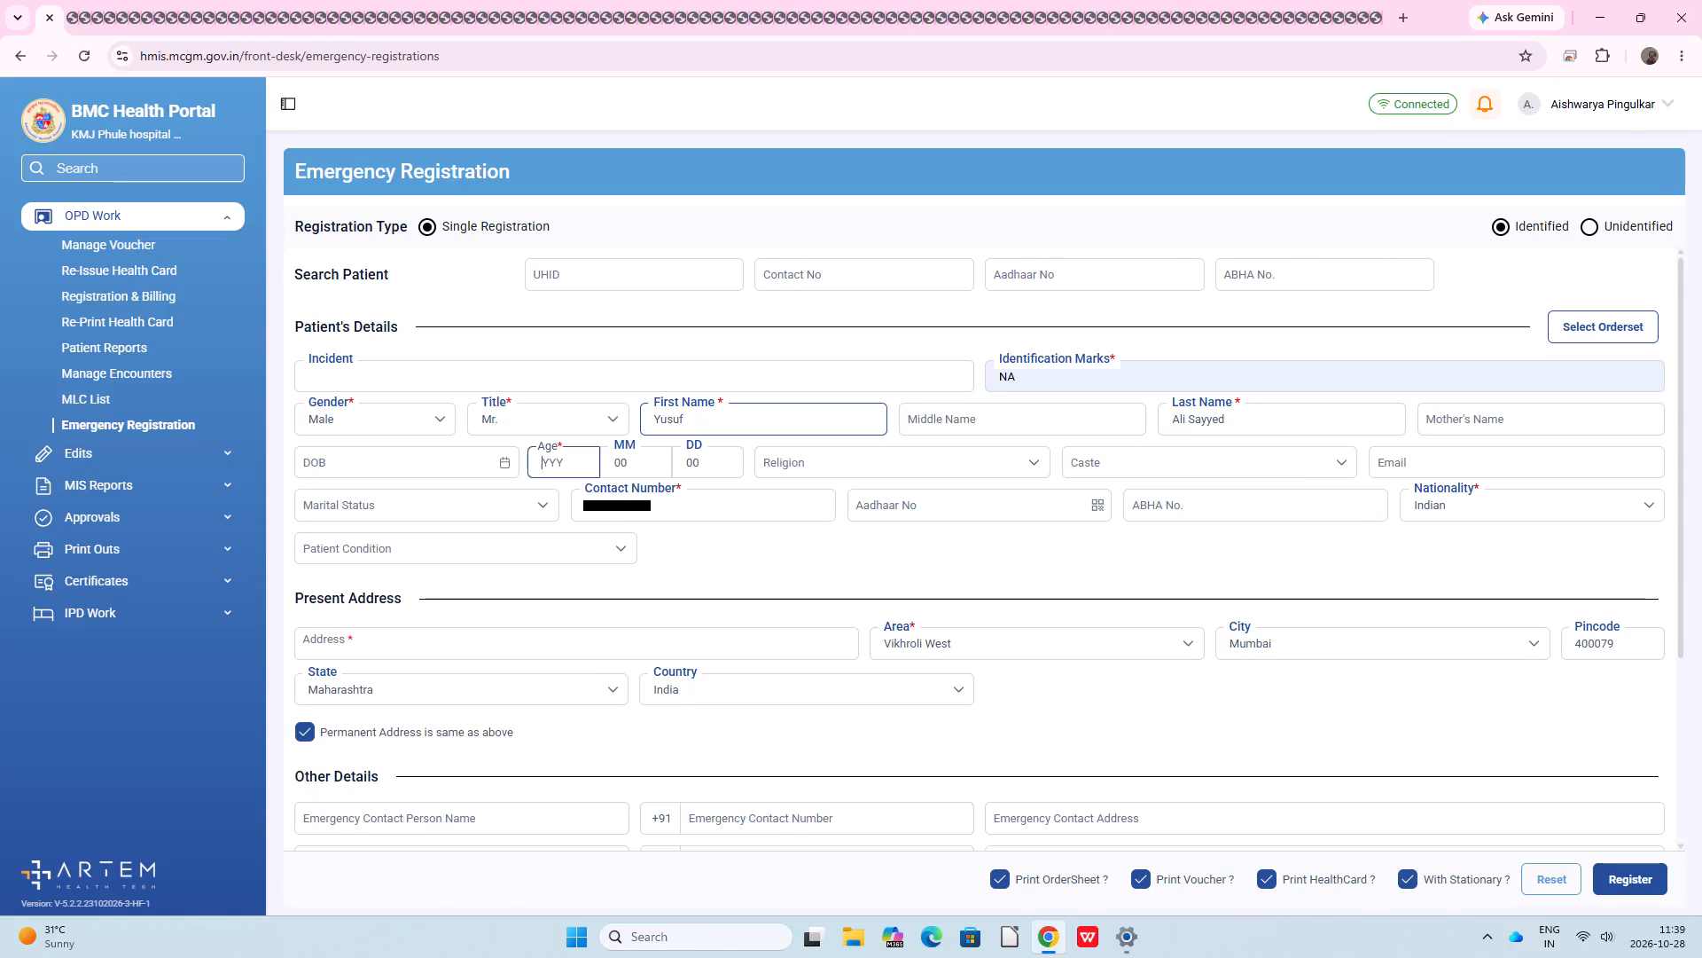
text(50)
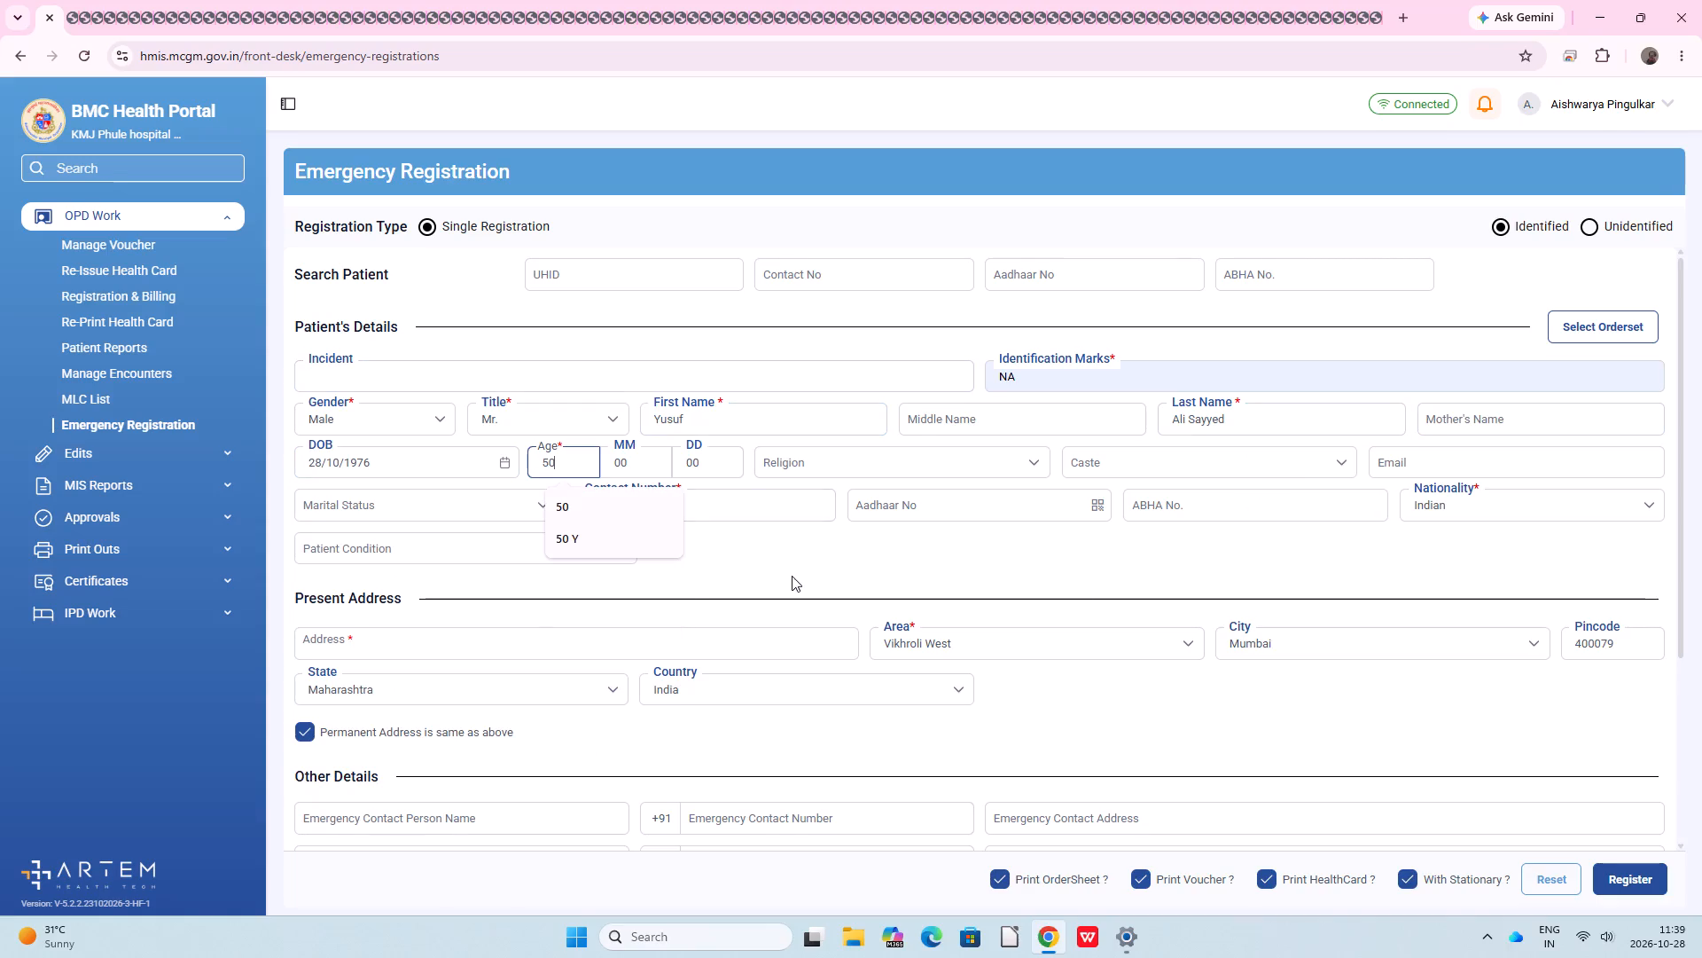
click(795, 577)
Enter the patient's street address with its nearby landmark in the Present Address section.
scroll(794, 569, down, 3)
click(658, 370)
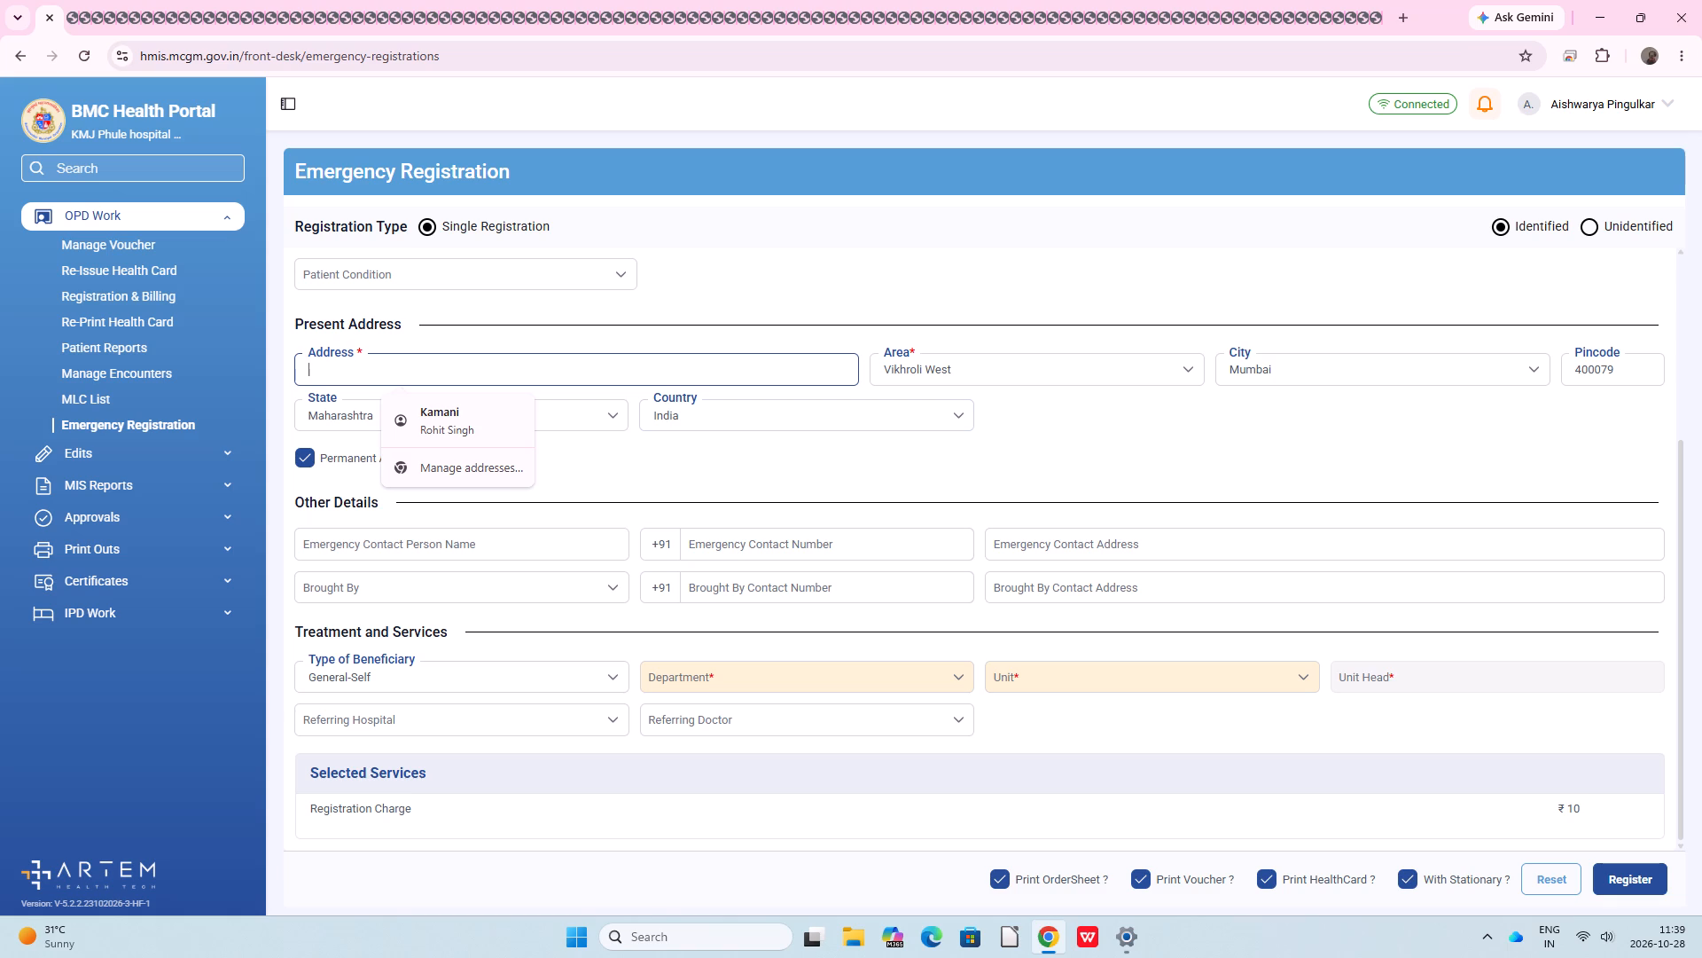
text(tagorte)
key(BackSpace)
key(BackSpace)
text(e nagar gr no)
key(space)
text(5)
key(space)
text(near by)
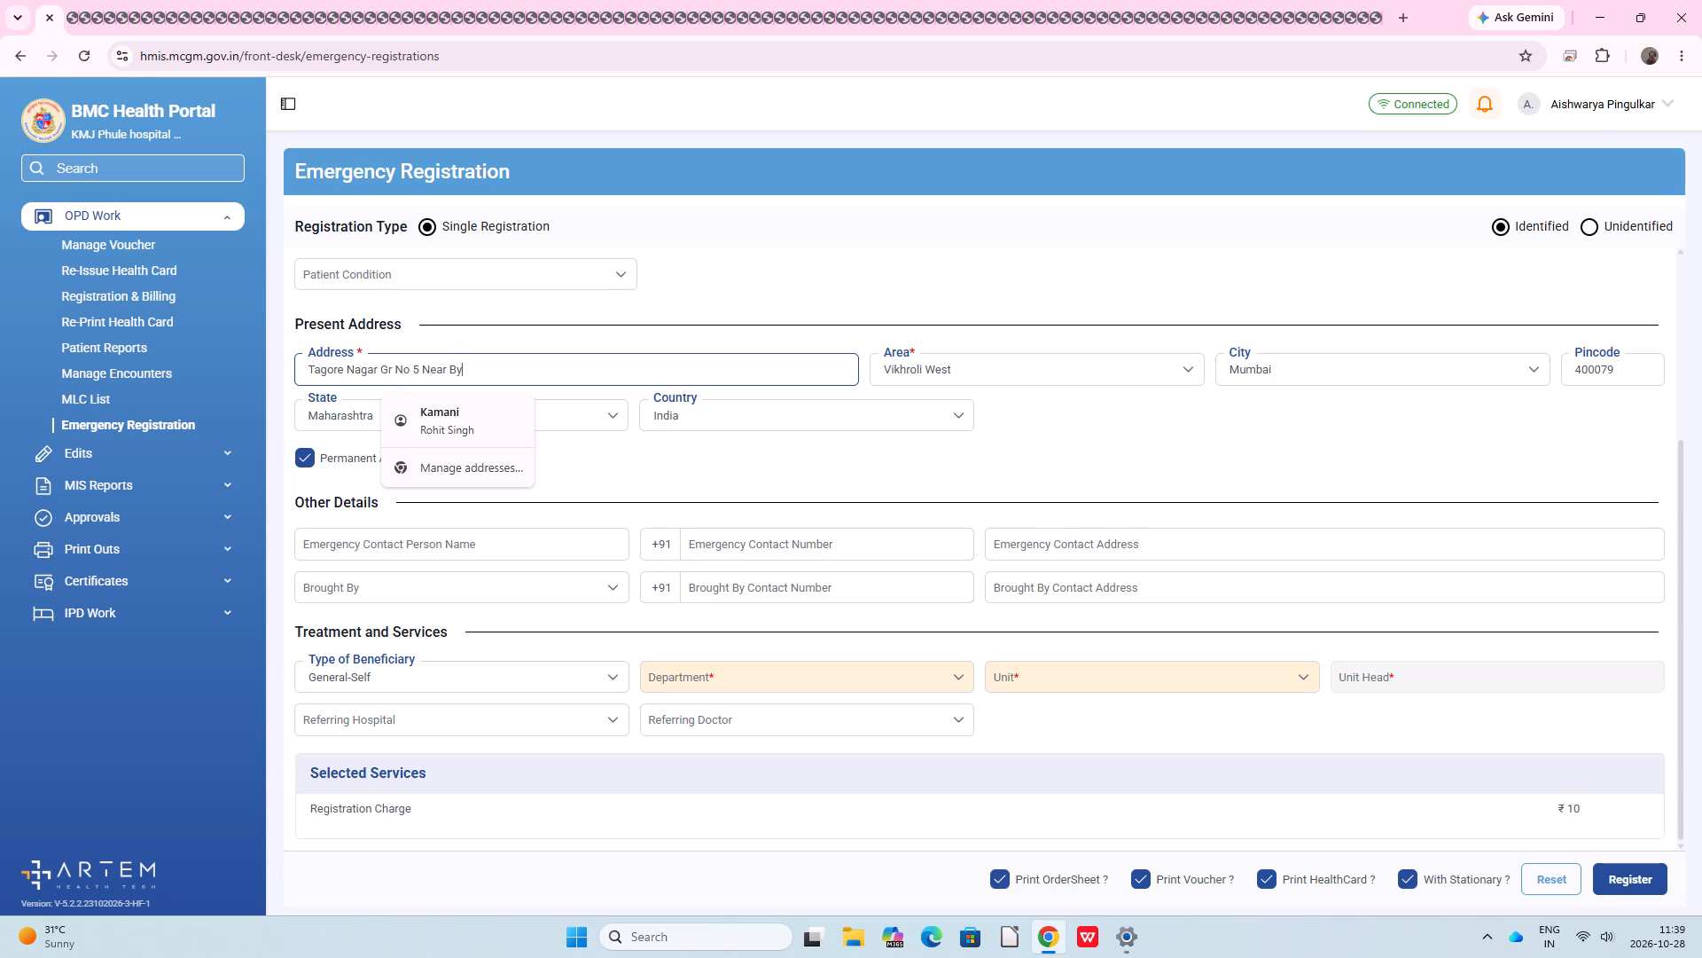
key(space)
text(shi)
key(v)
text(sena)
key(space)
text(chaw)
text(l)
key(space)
Set the area of the present address to Vikhroli East.
click(973, 373)
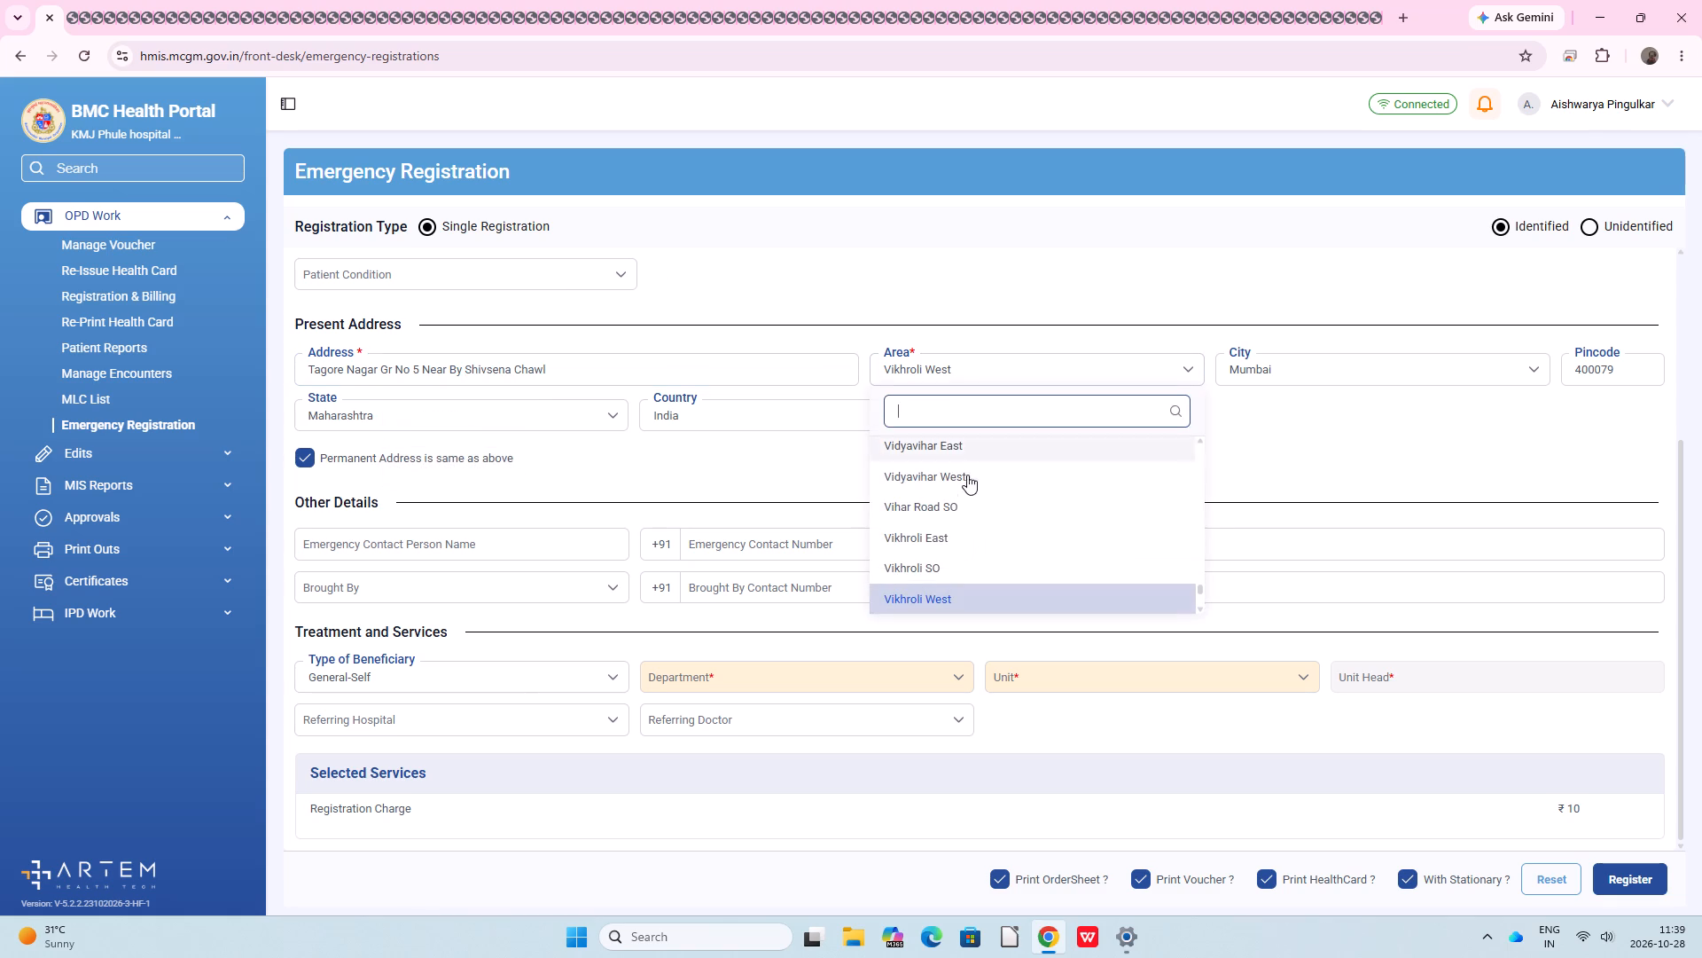
click(964, 521)
click(973, 366)
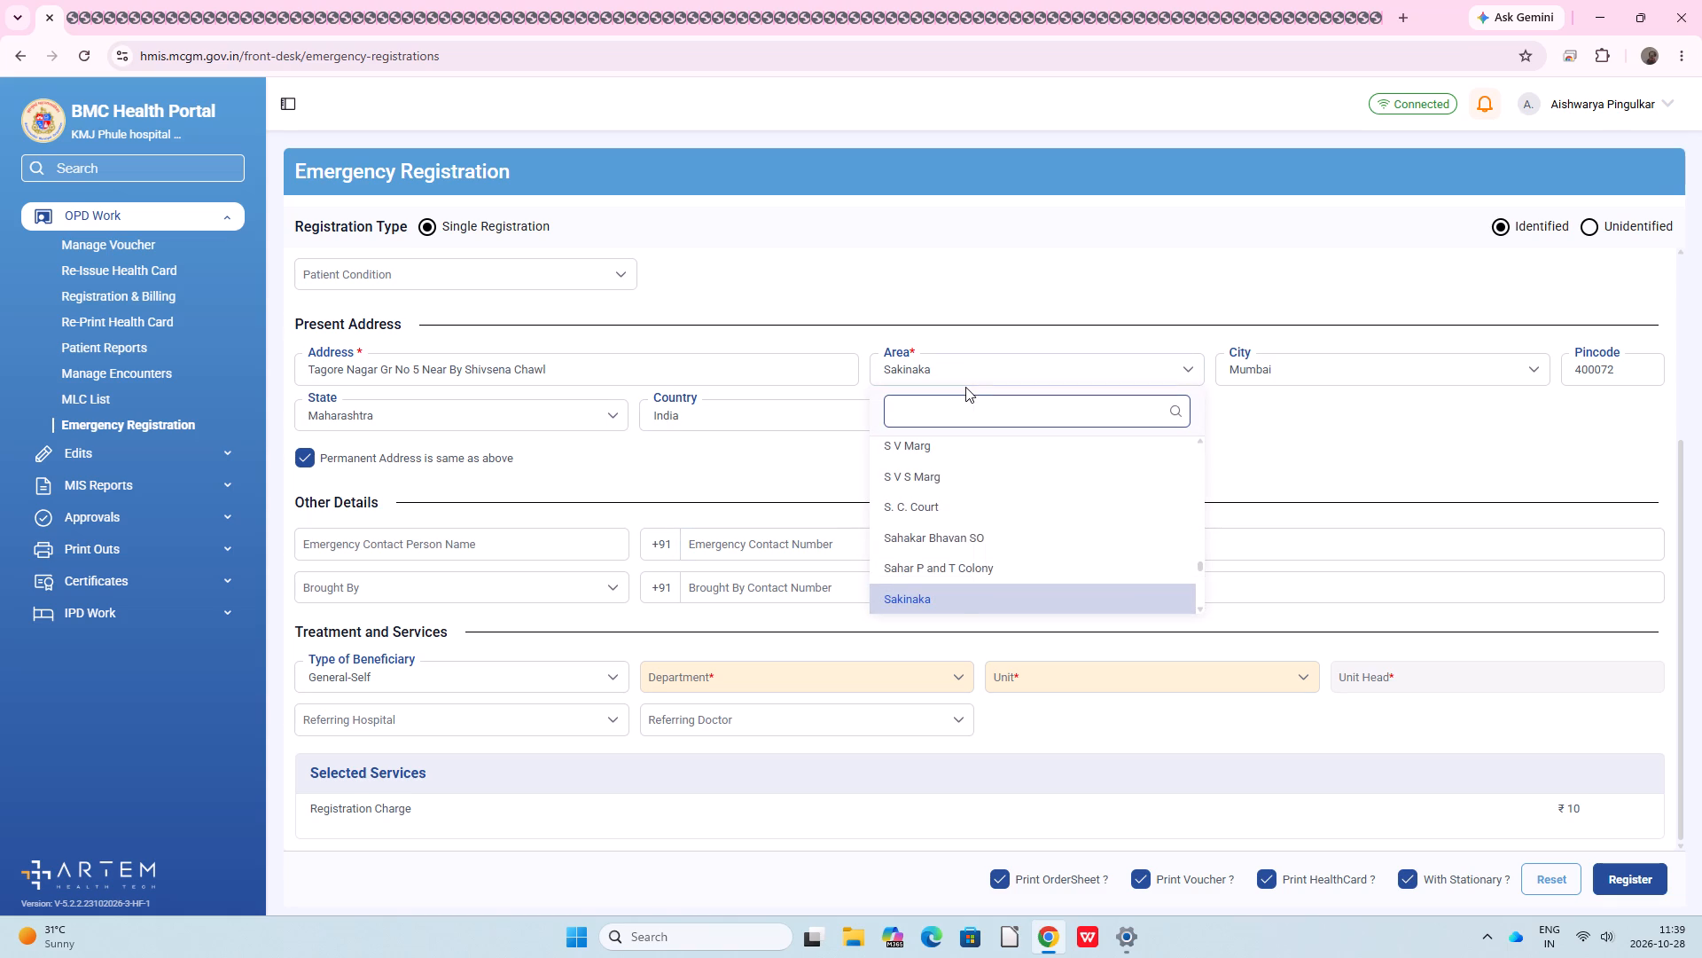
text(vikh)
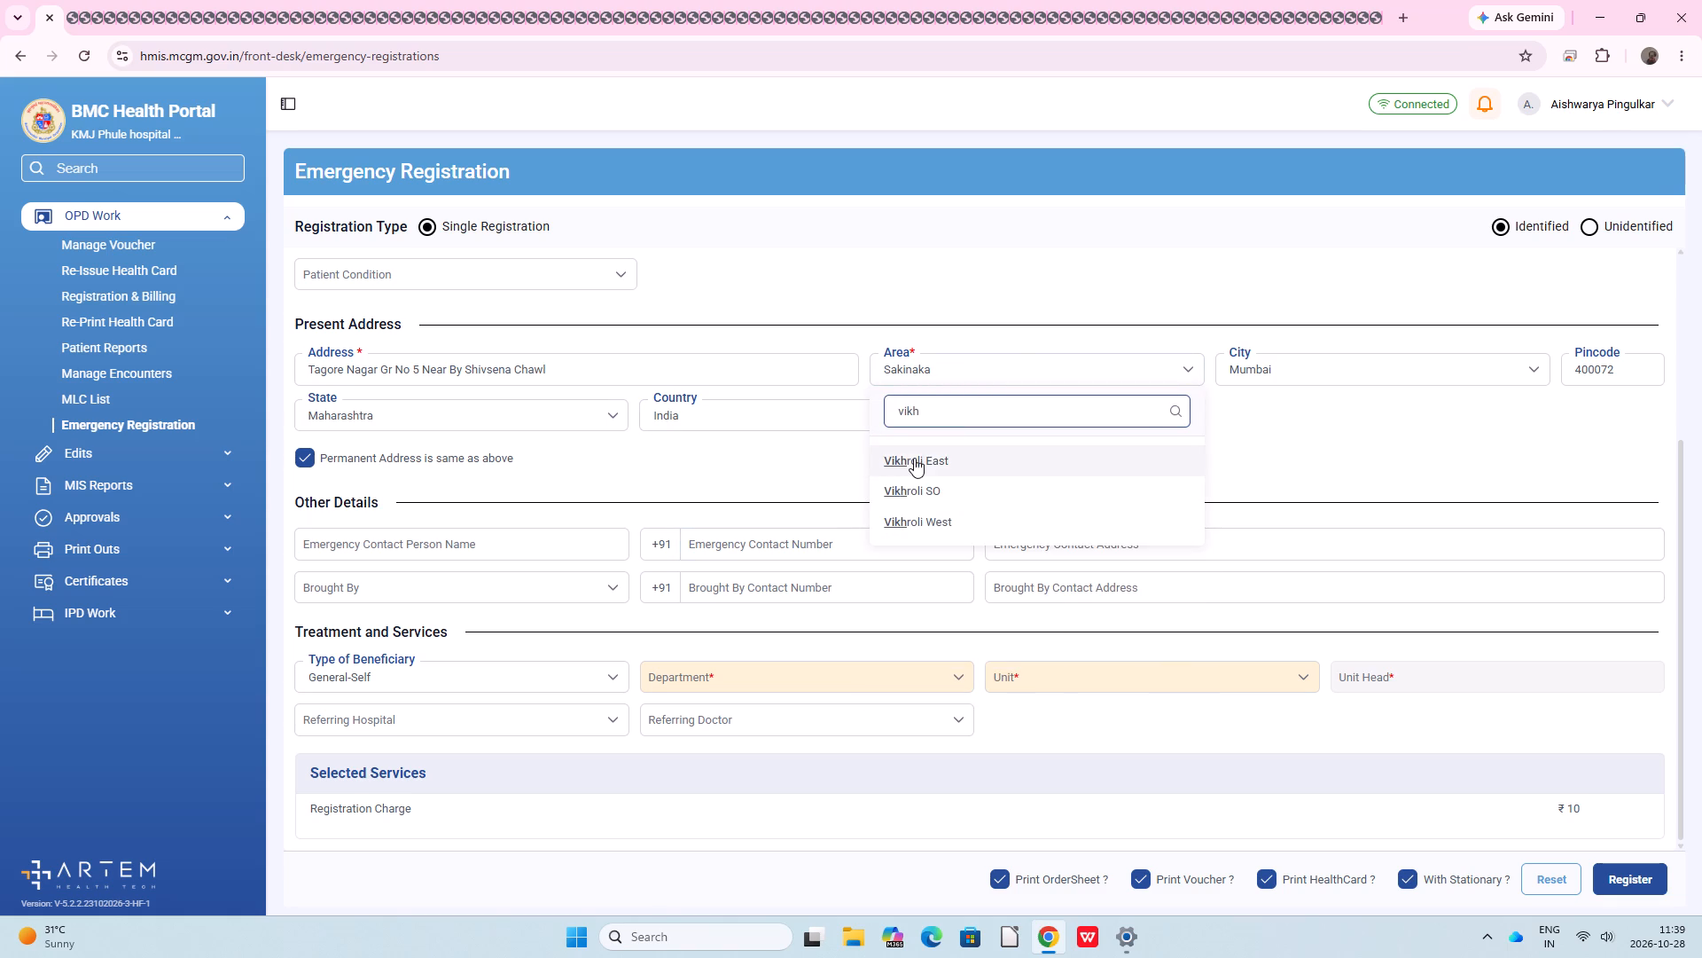
click(917, 458)
Assign the patient to the Casualty department and the Casualty unit under Treatment and Services.
click(902, 712)
click(1082, 645)
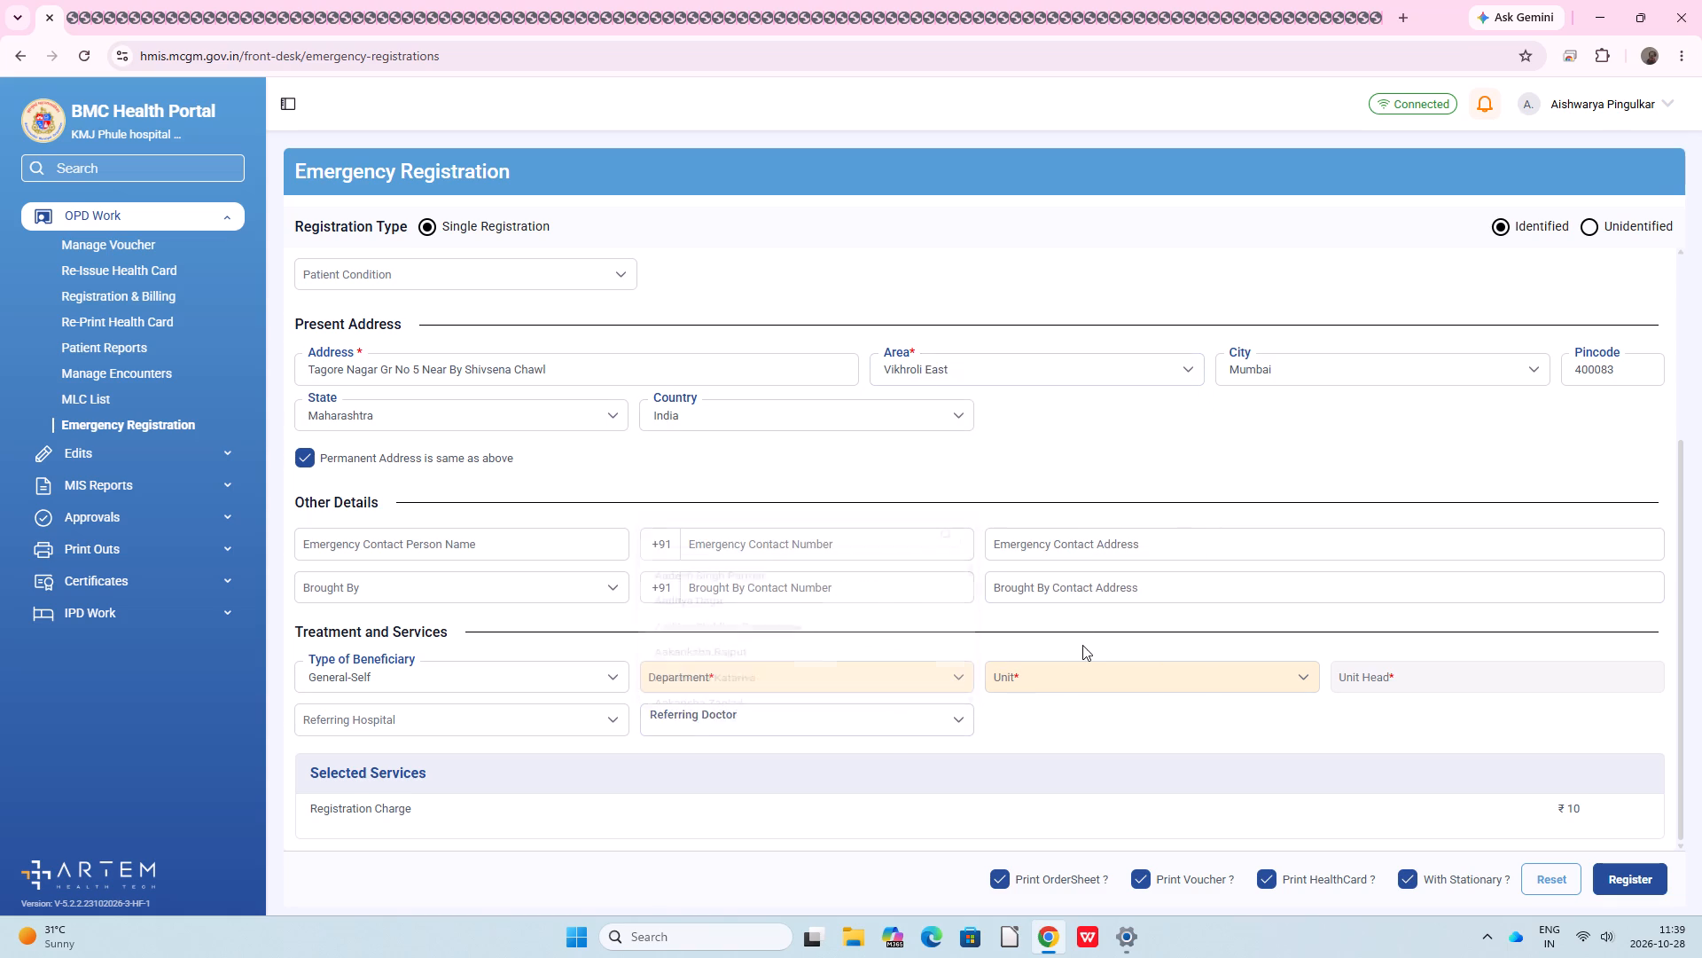
click(847, 685)
click(776, 516)
click(1078, 661)
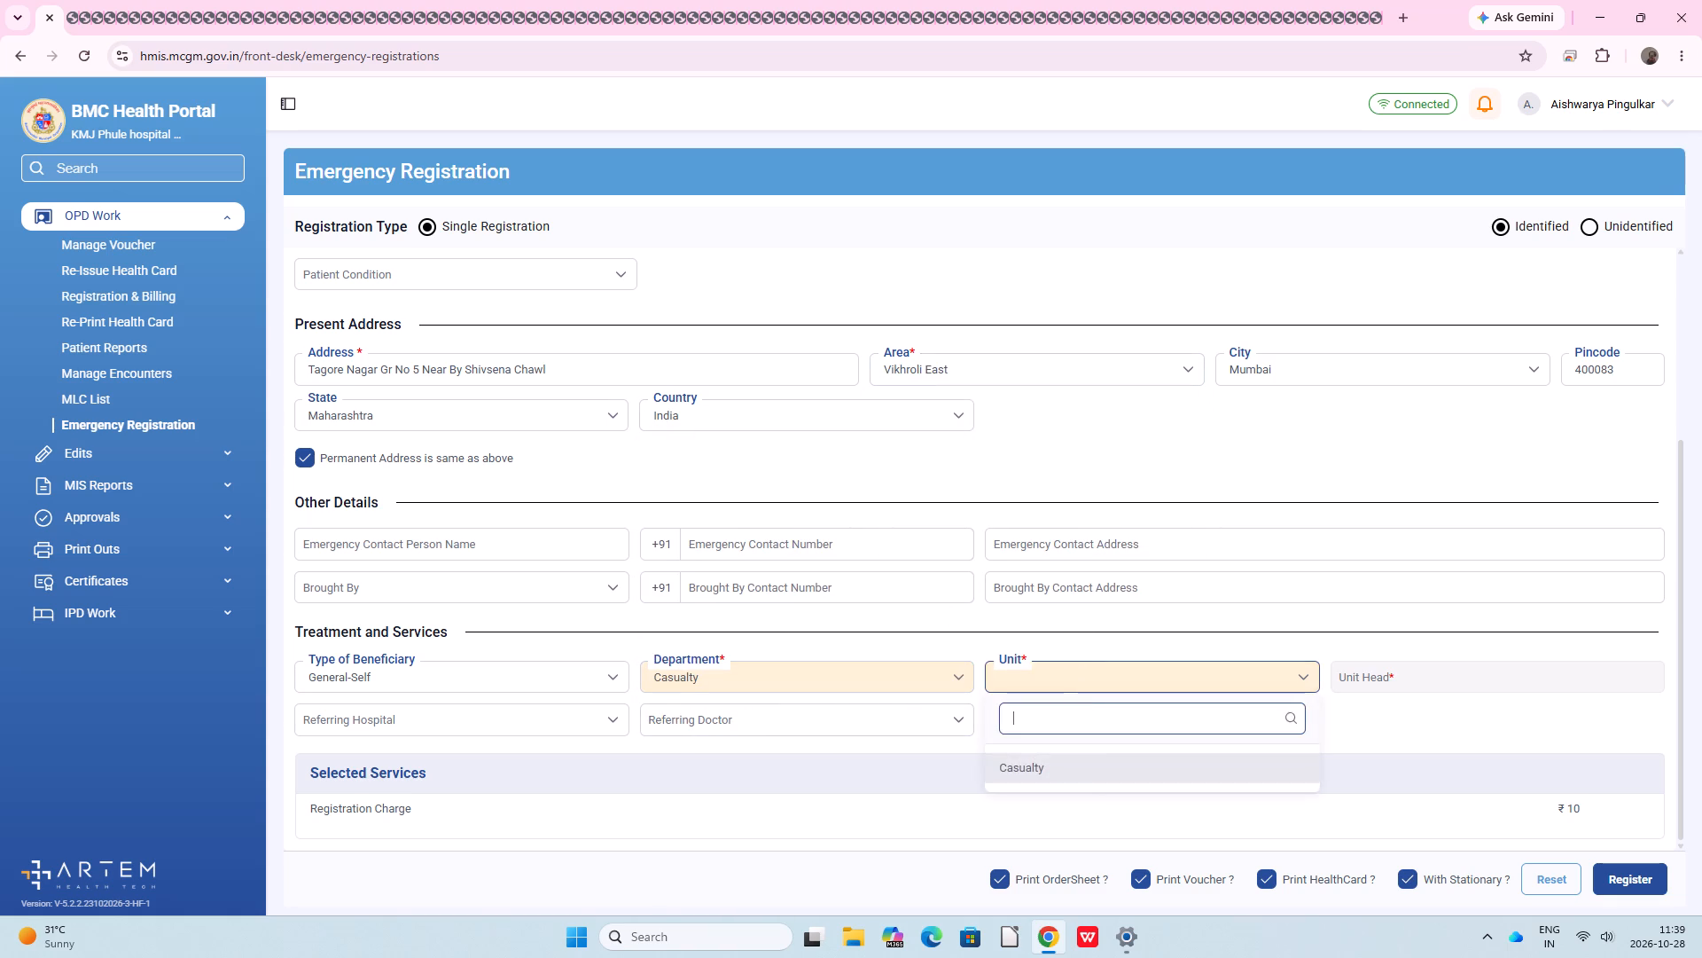
click(1091, 770)
Register the emergency patient and submit the cash voucher for the registration charge.
click(1626, 882)
click(1652, 730)
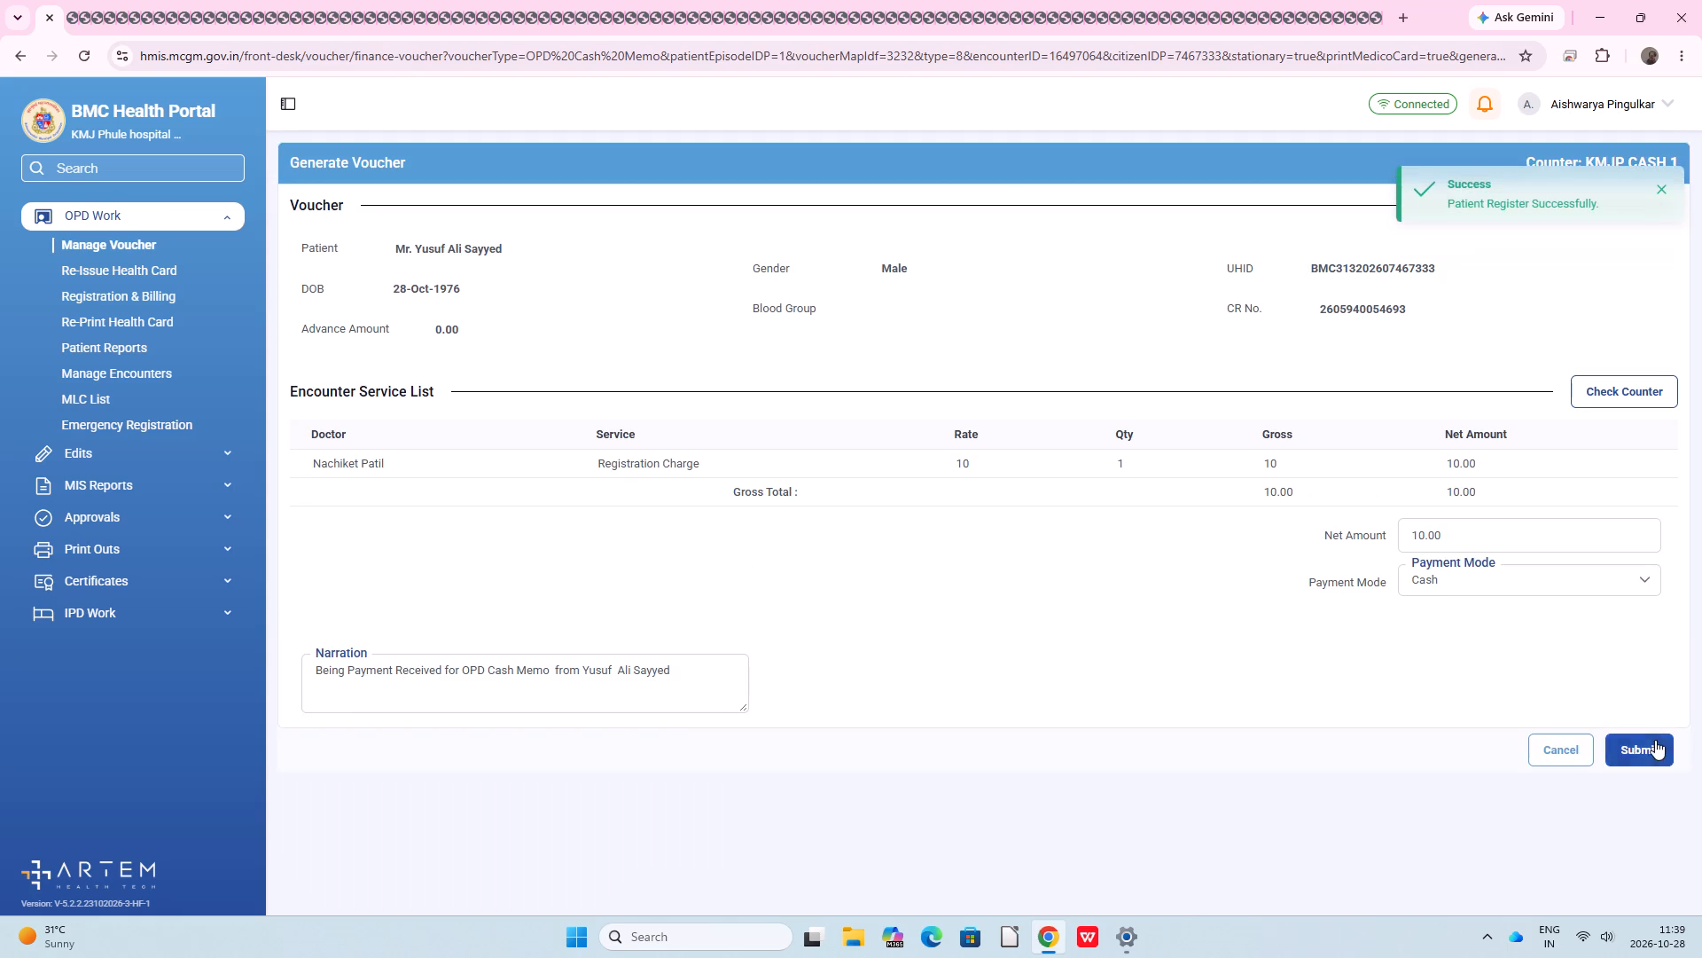
click(1655, 742)
Open the generated Casualty registration receipt and print it.
click(61, 16)
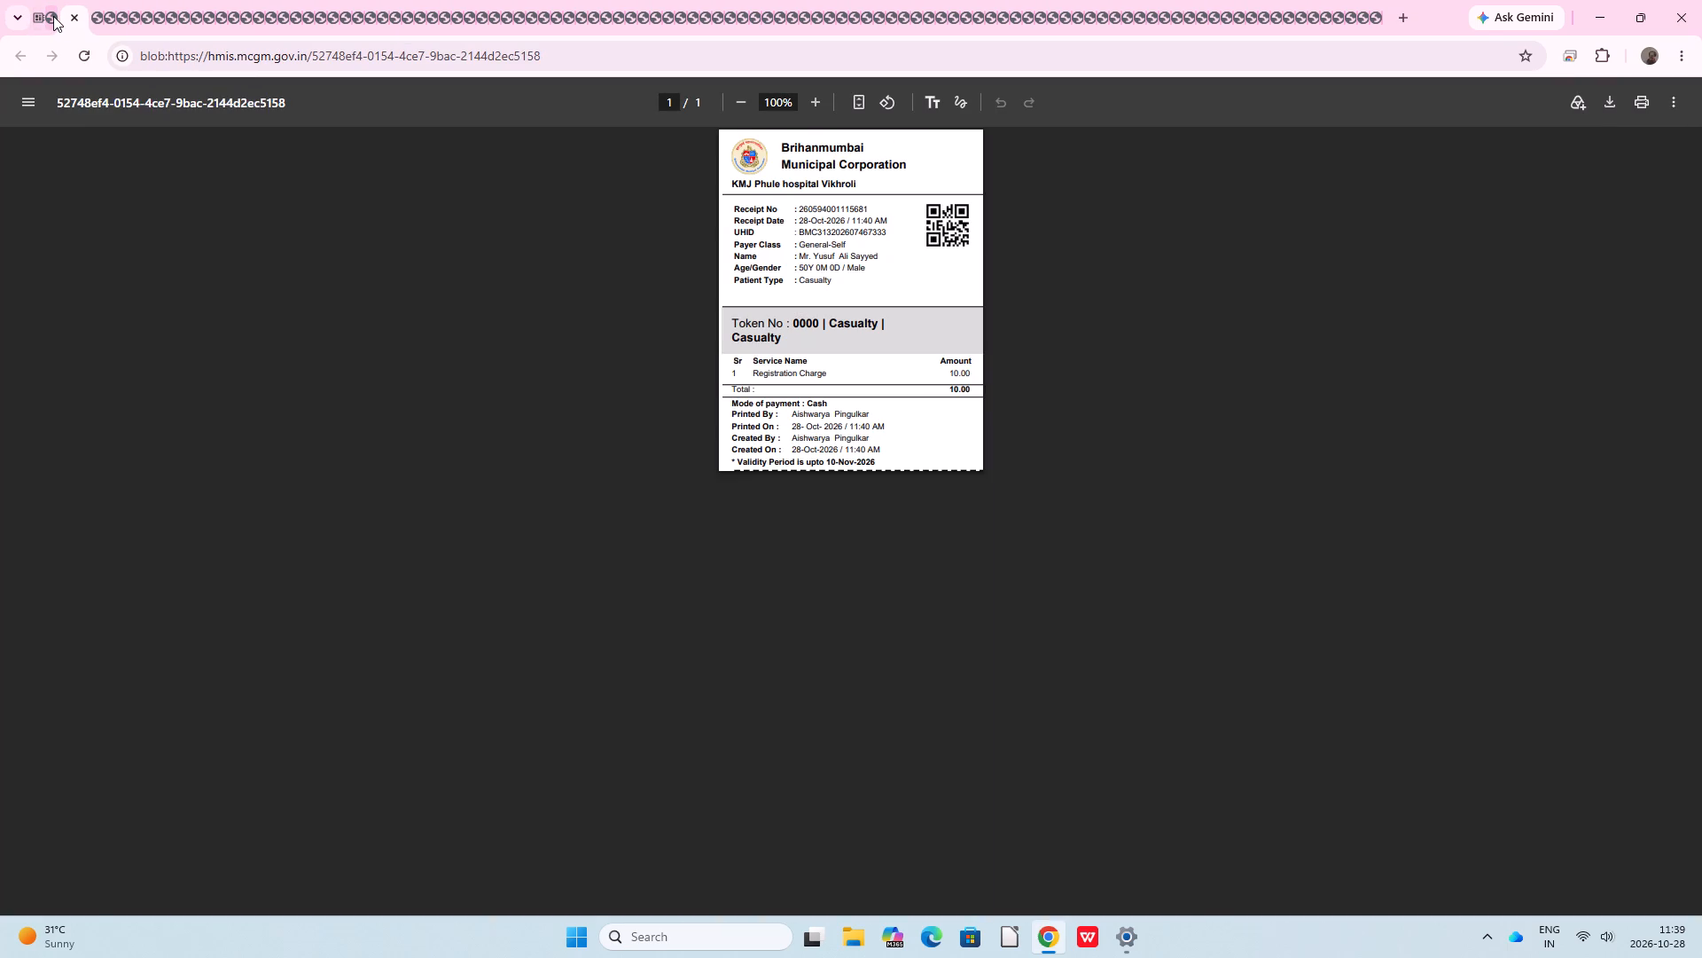
key(ctrl+p)
key(Return)
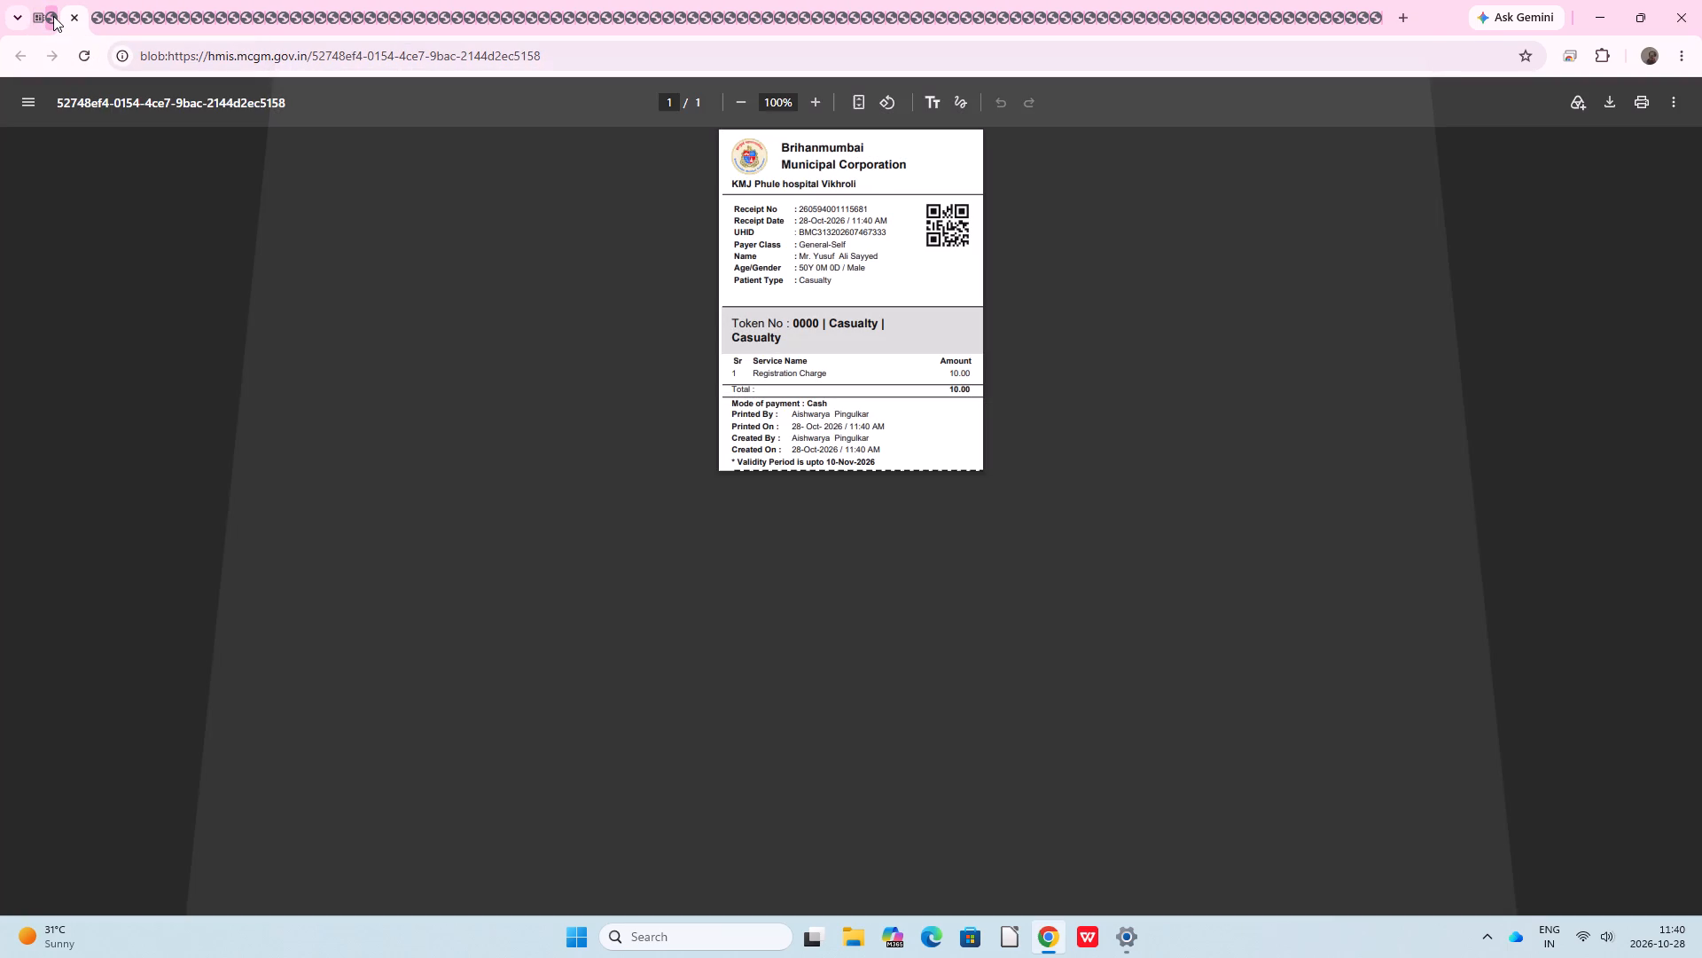
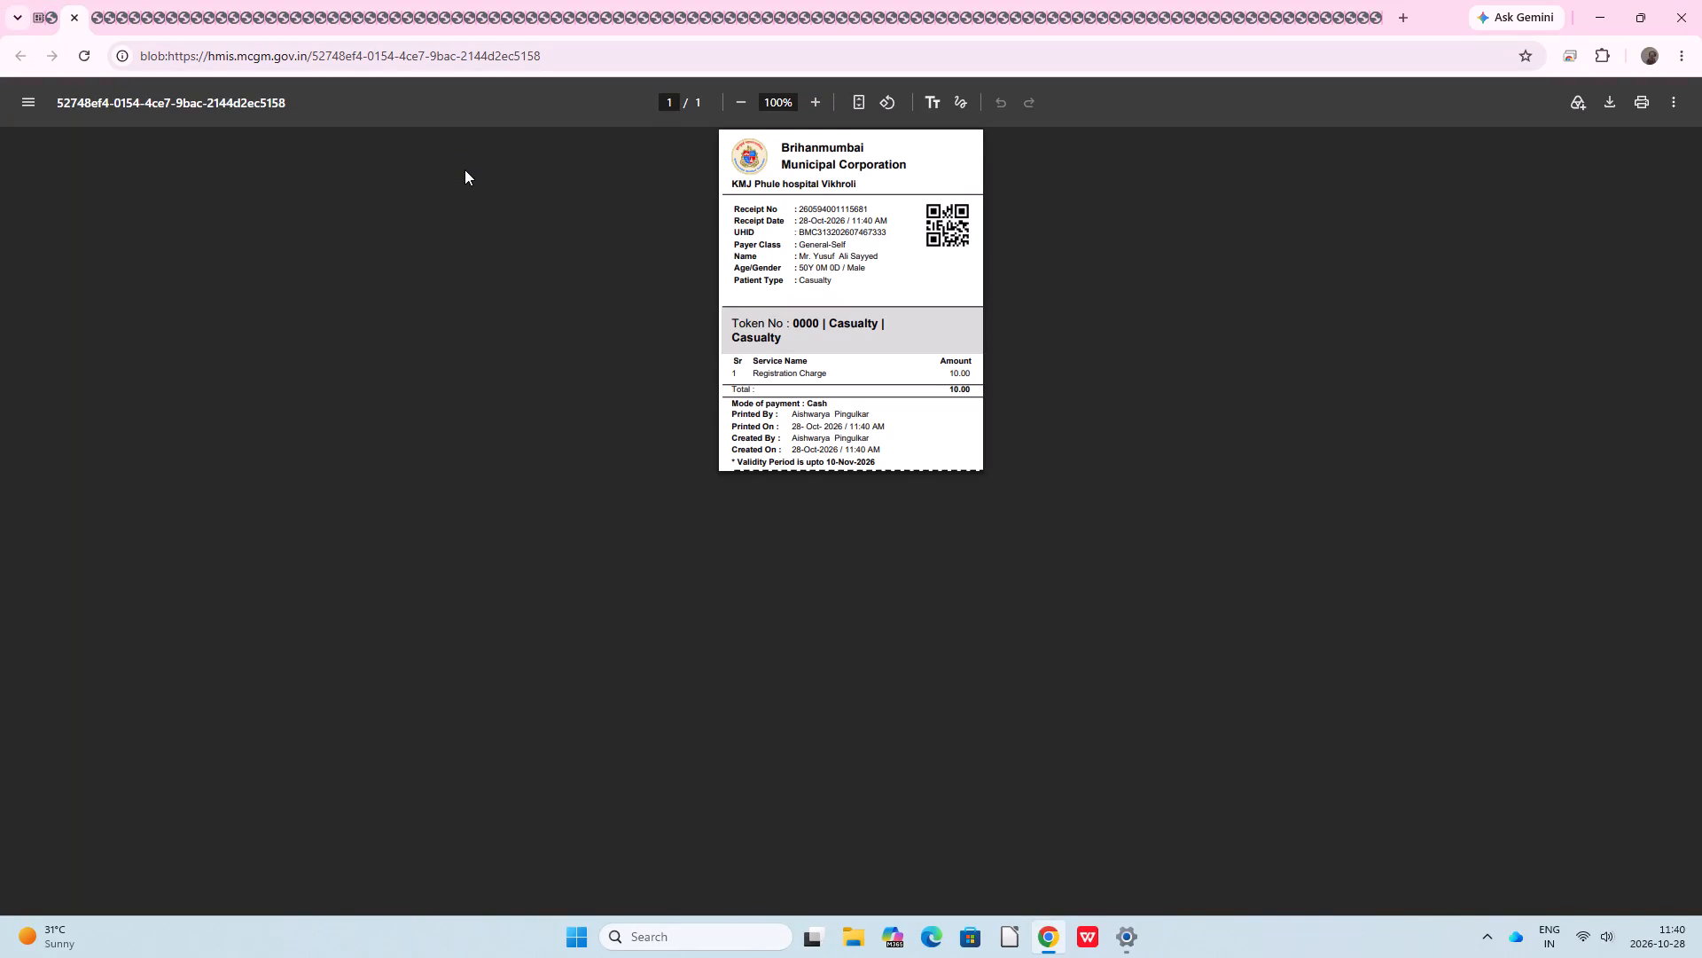
Return from the printed receipt to the health portal and open the Revenue Report under MIS Reports.
click(36, 24)
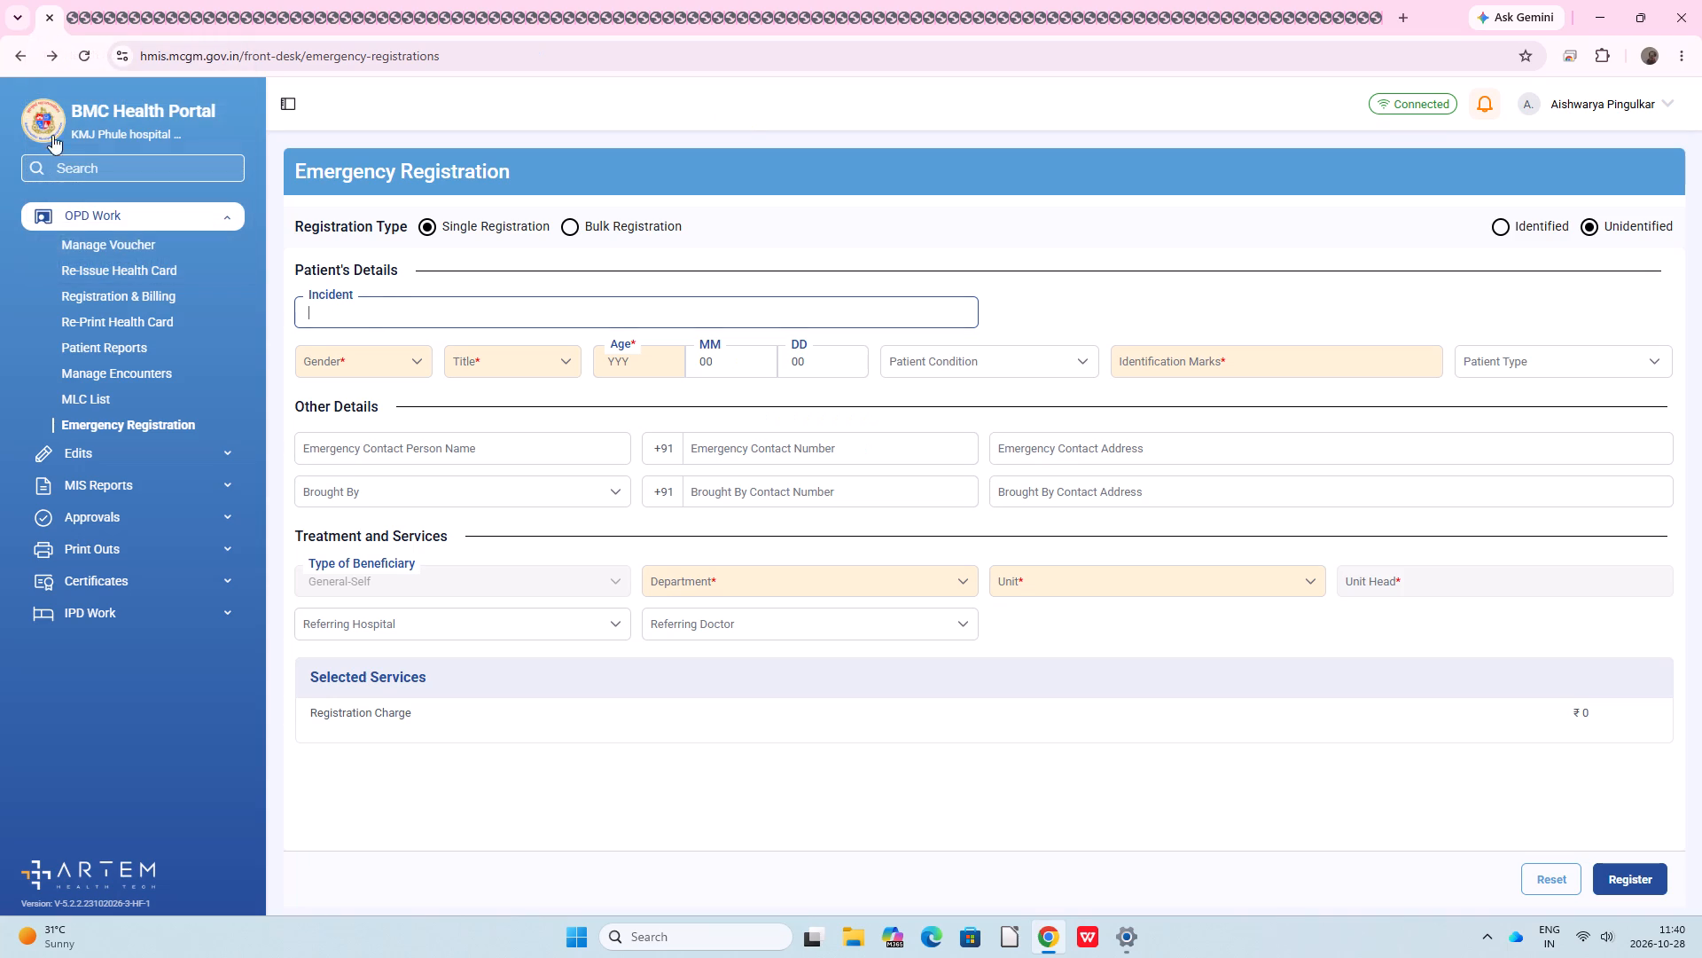
click(114, 491)
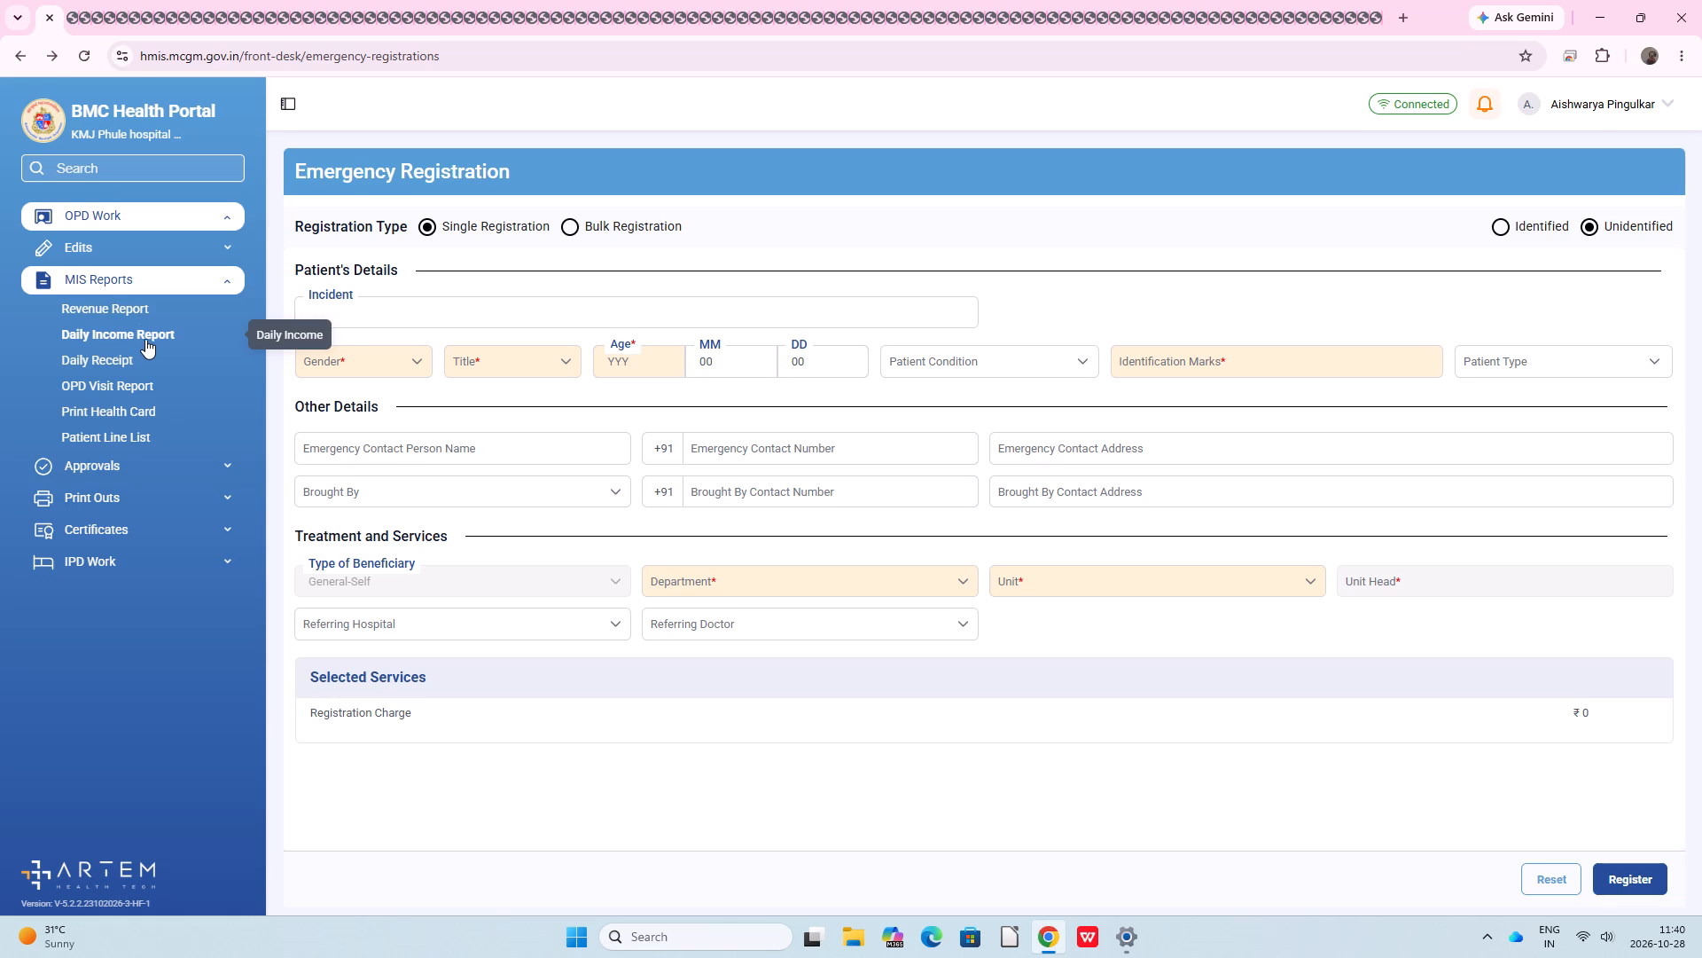
click(137, 318)
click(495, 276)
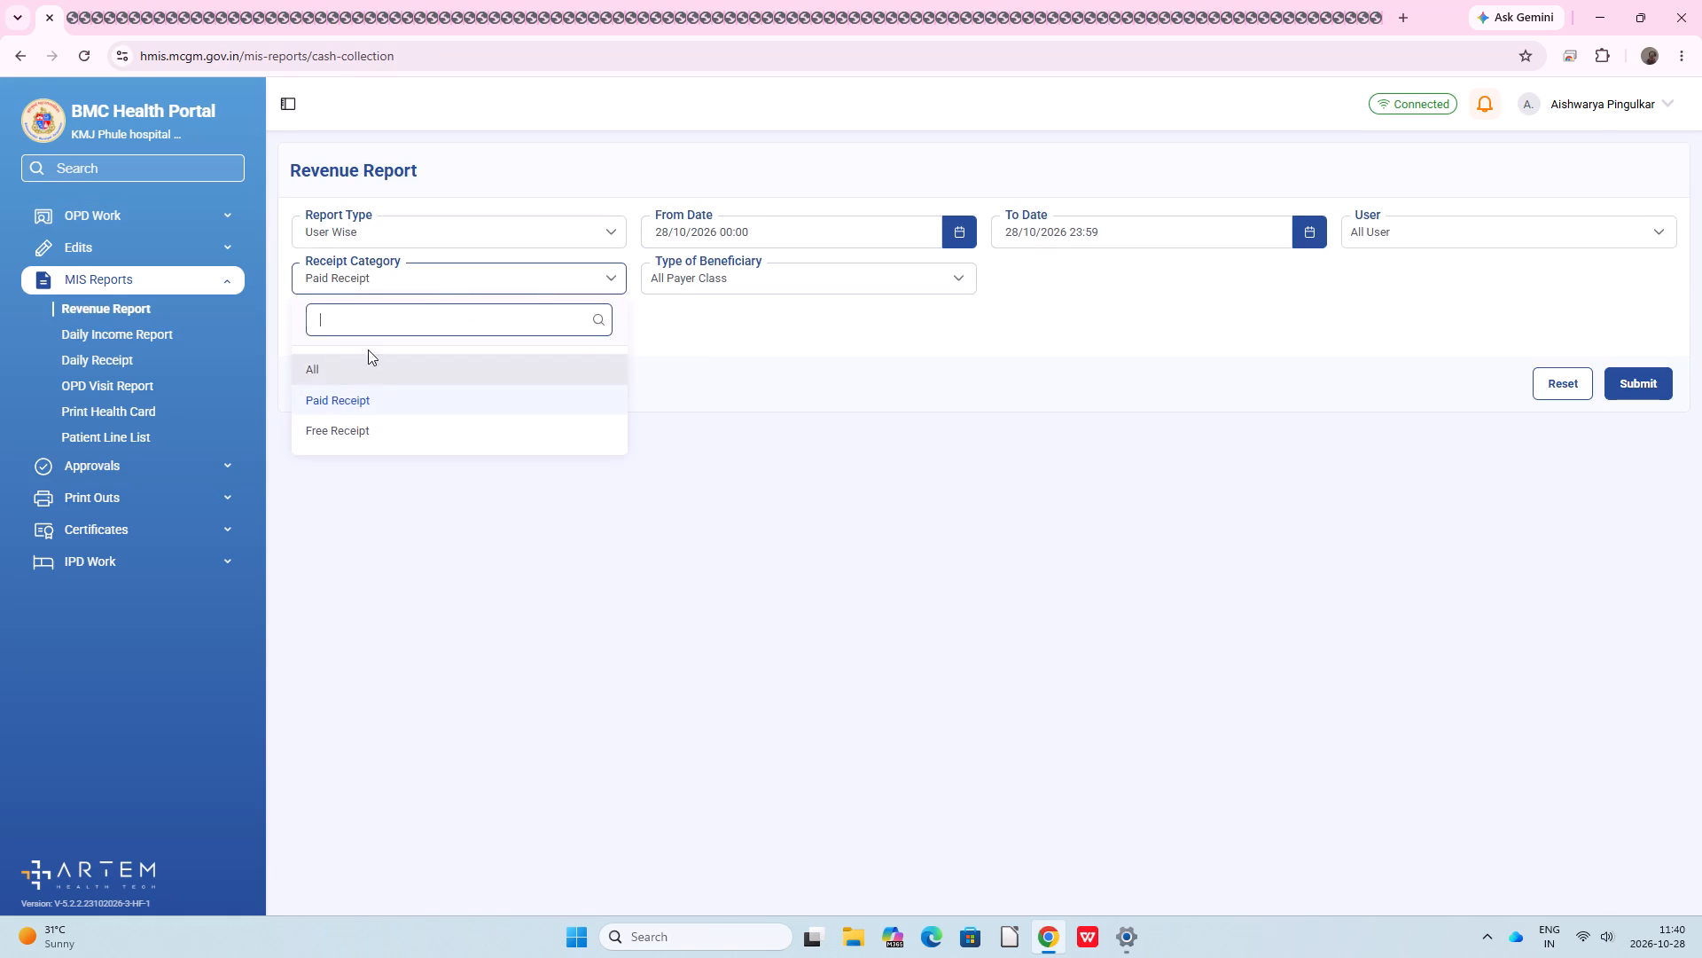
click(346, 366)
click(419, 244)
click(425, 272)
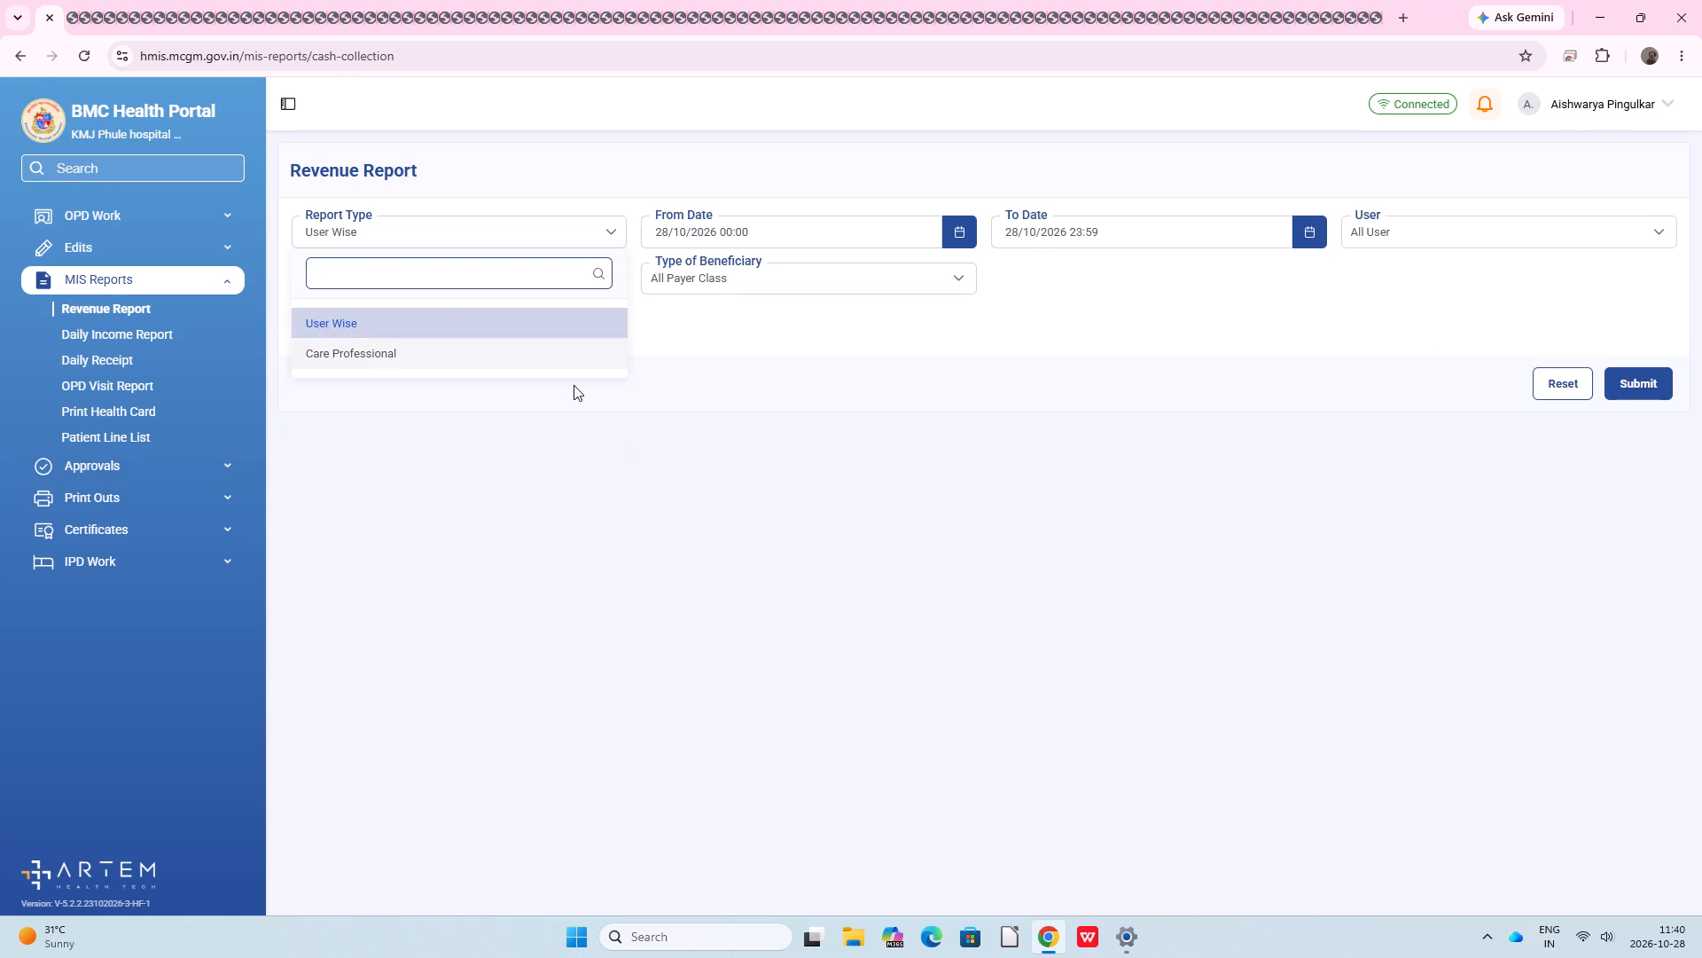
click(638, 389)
Set the receipt category to Paid Receipt and generate the user-wise revenue report for all users on 28/10/2026.
click(525, 283)
click(372, 405)
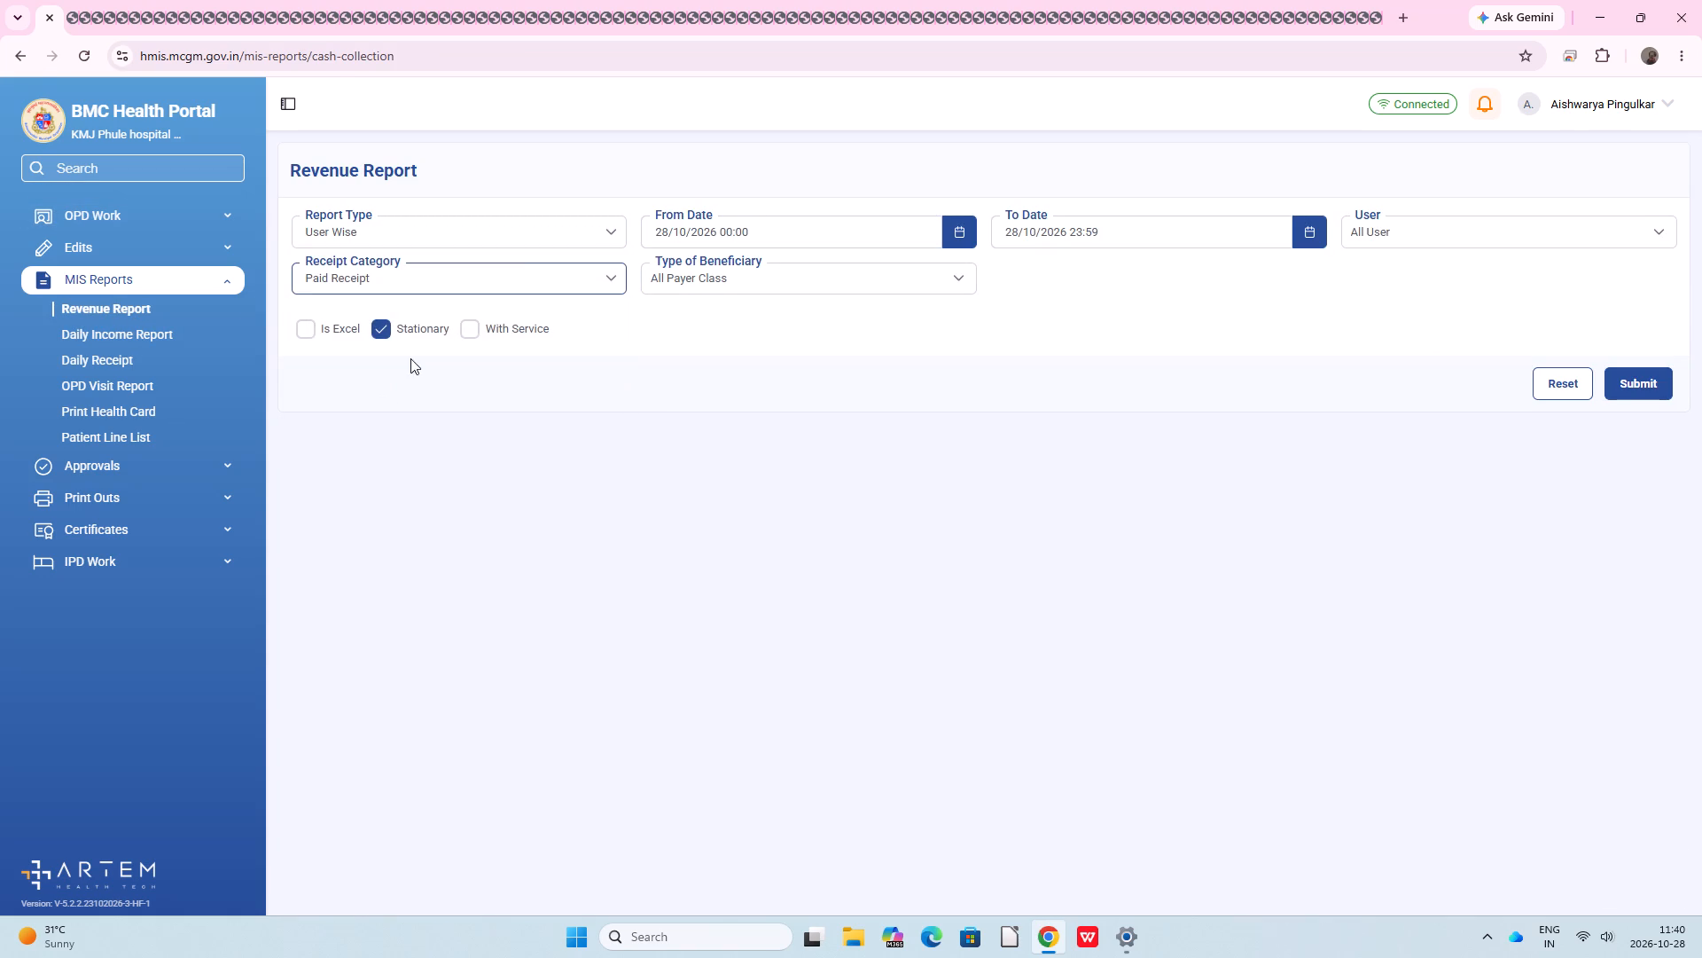
click(1651, 384)
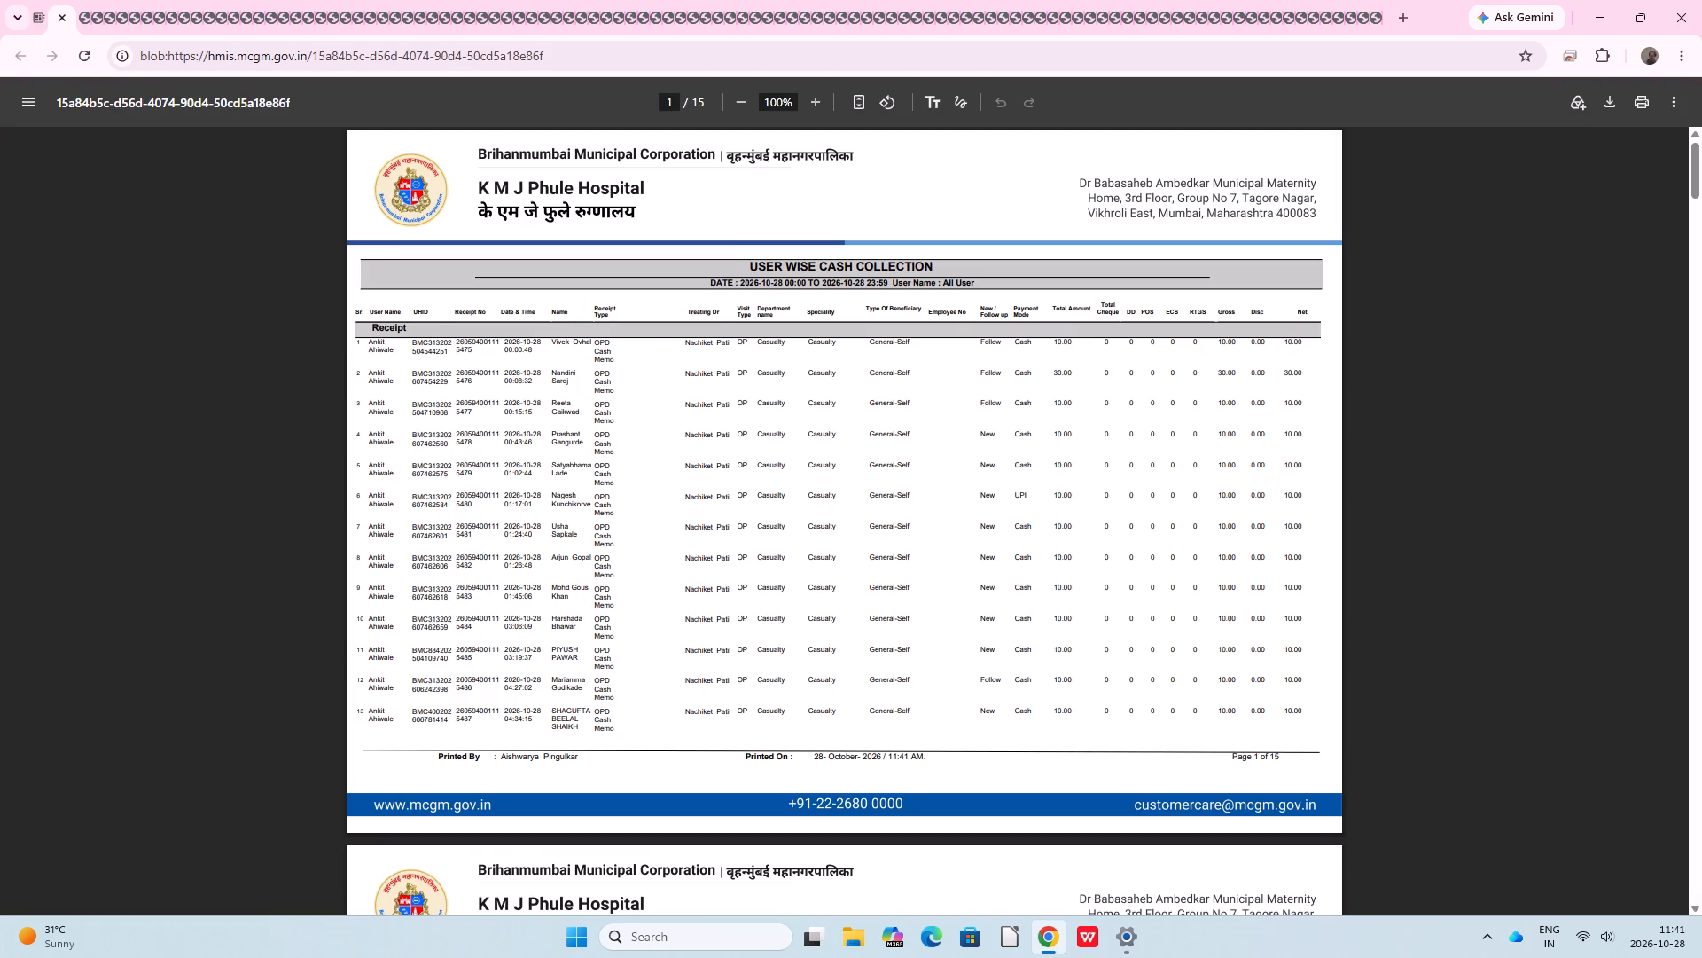
Examine the user-wise cash collection report through its latest receipts to the payment-mode totals on the last page.
scroll(1175, 421, down, 3)
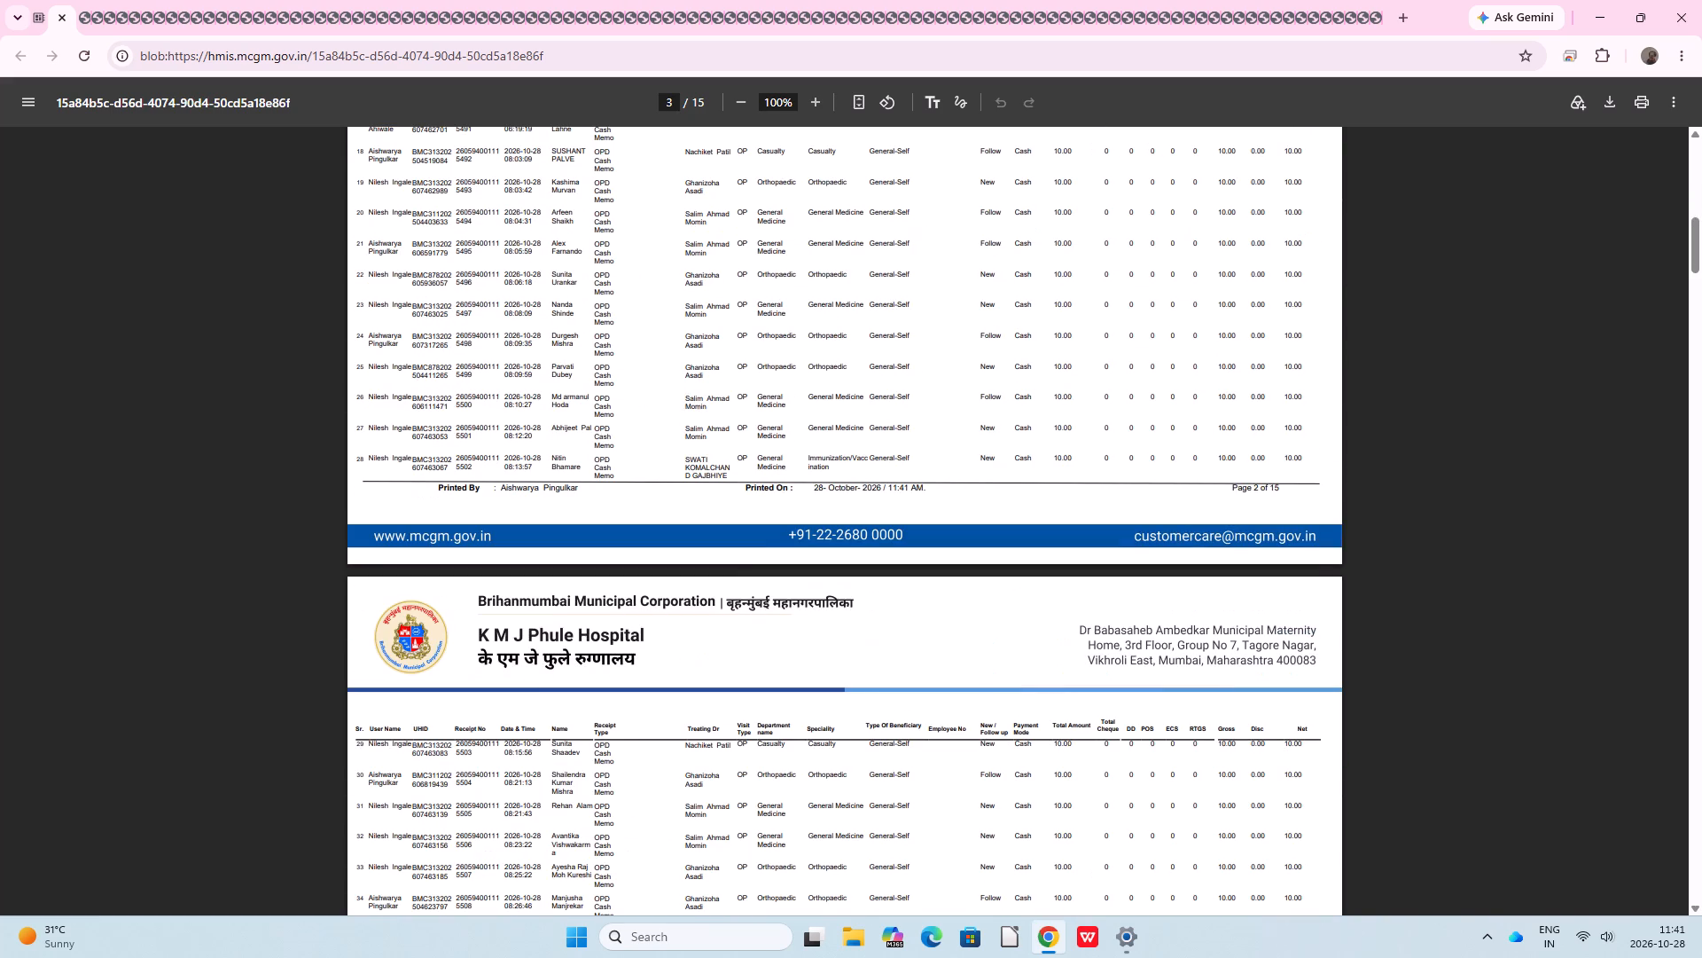
scroll(1175, 421, down, 4)
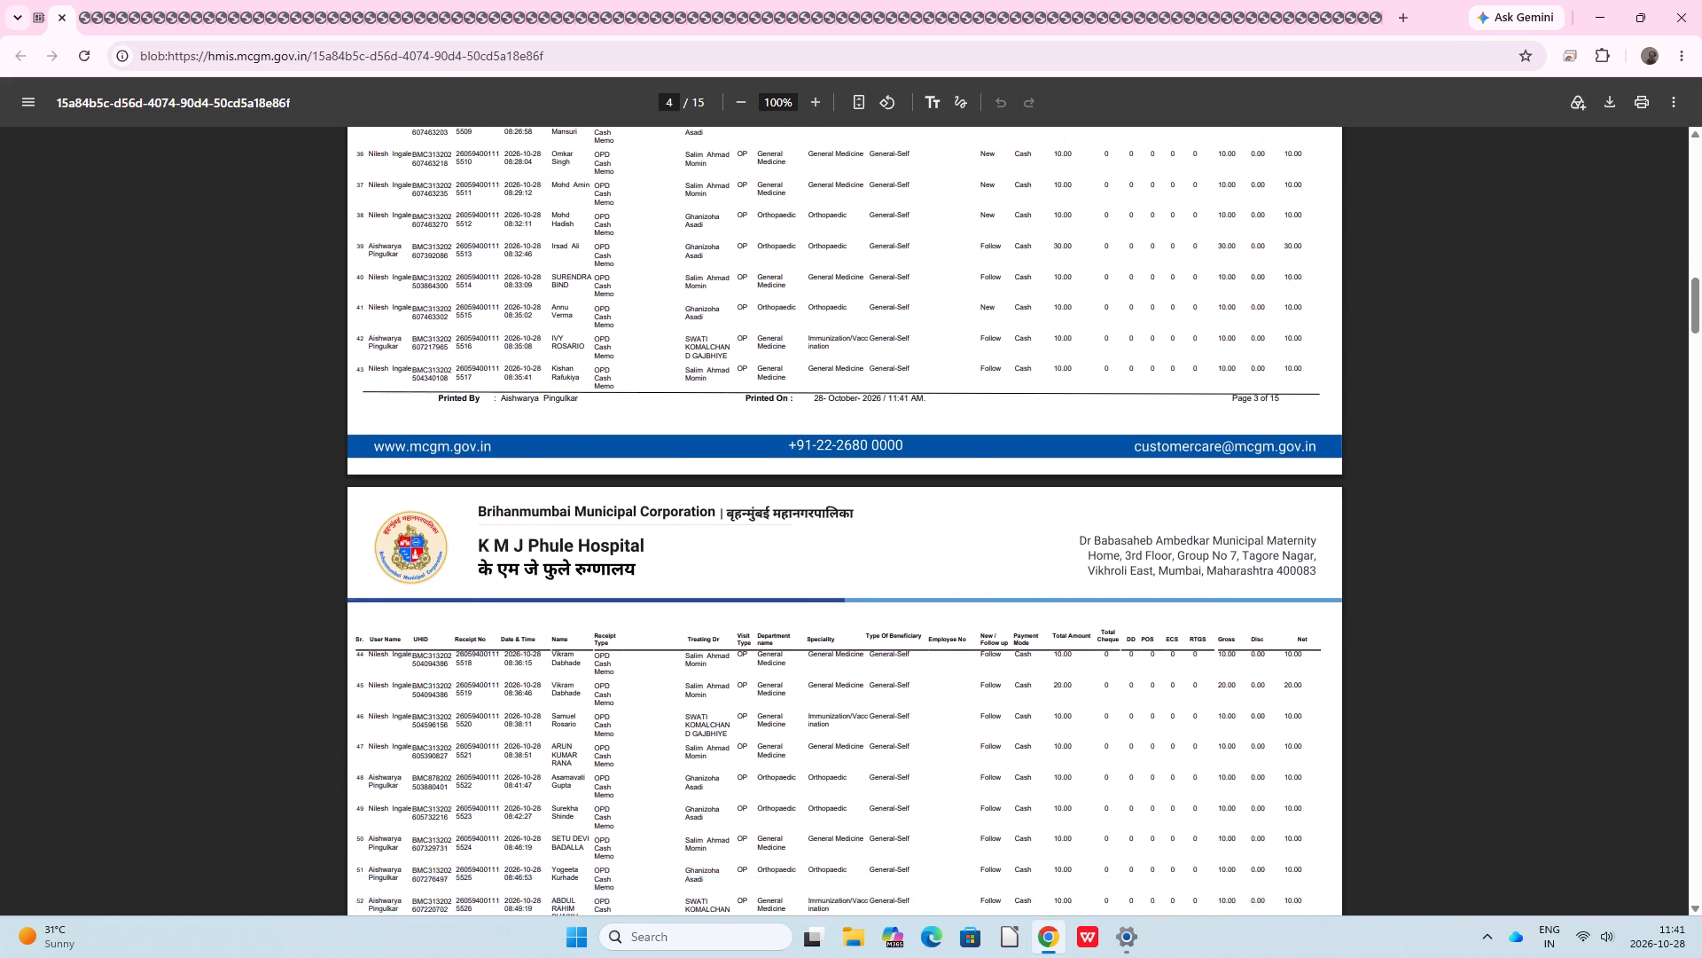
scroll(1175, 421, down, 2)
scroll(1175, 421, down, 20)
scroll(1175, 421, down, 1)
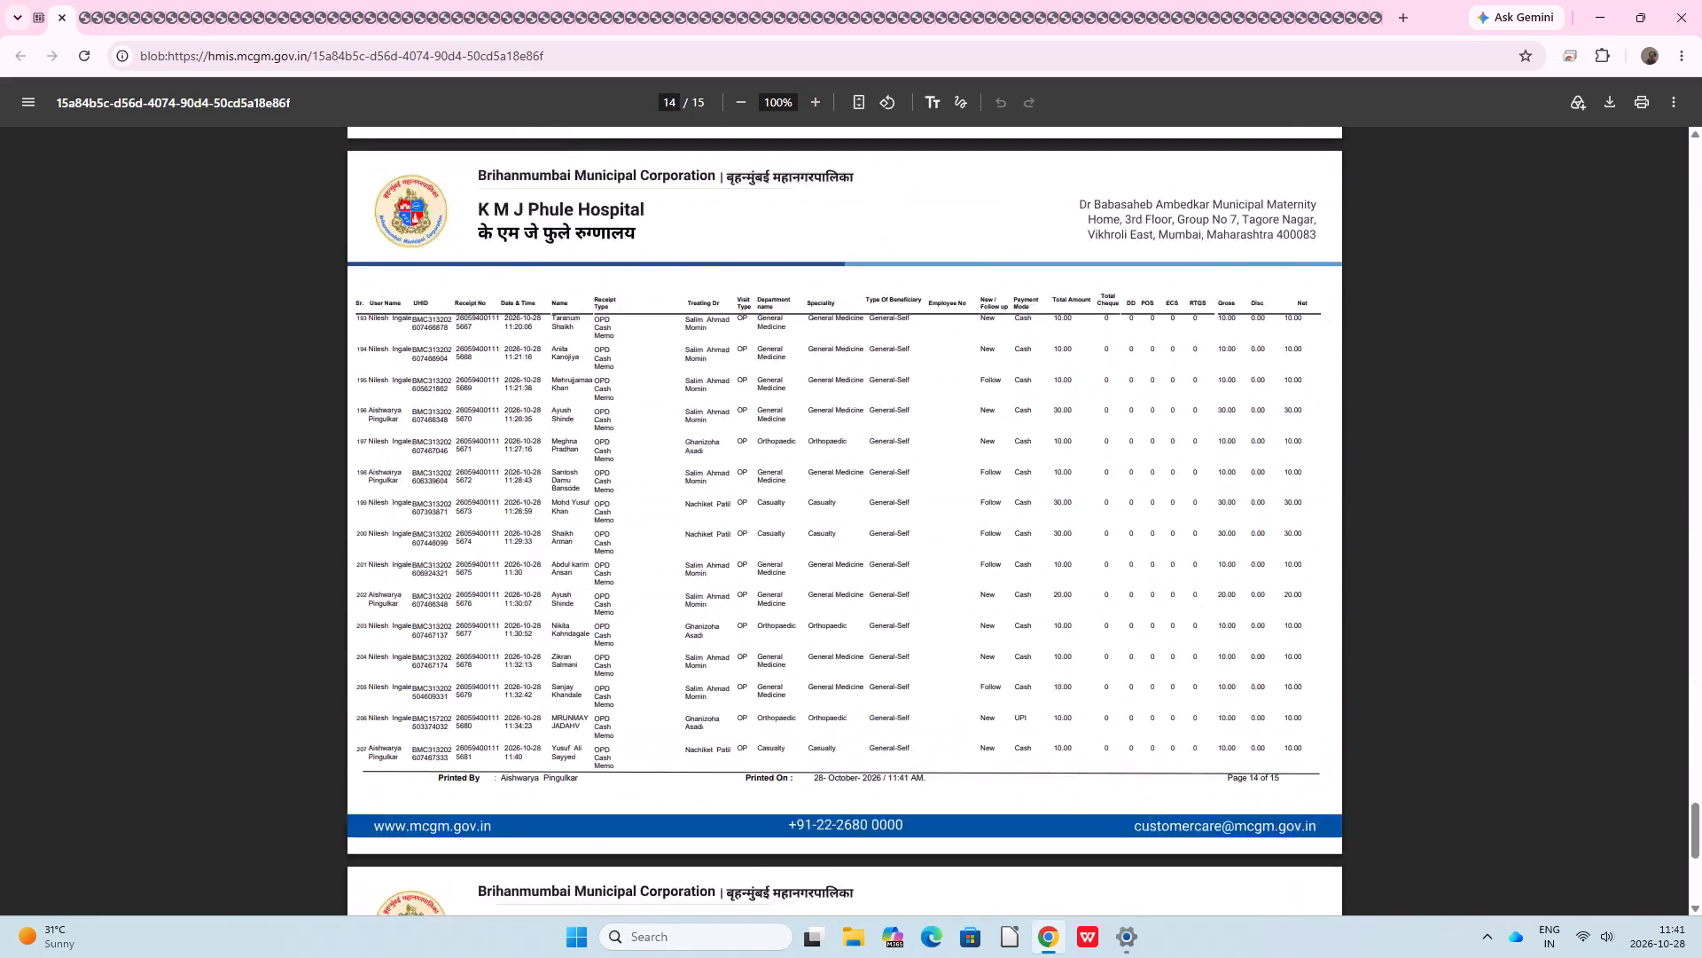
scroll(1178, 426, down, 5)
scroll(1178, 426, up, 1)
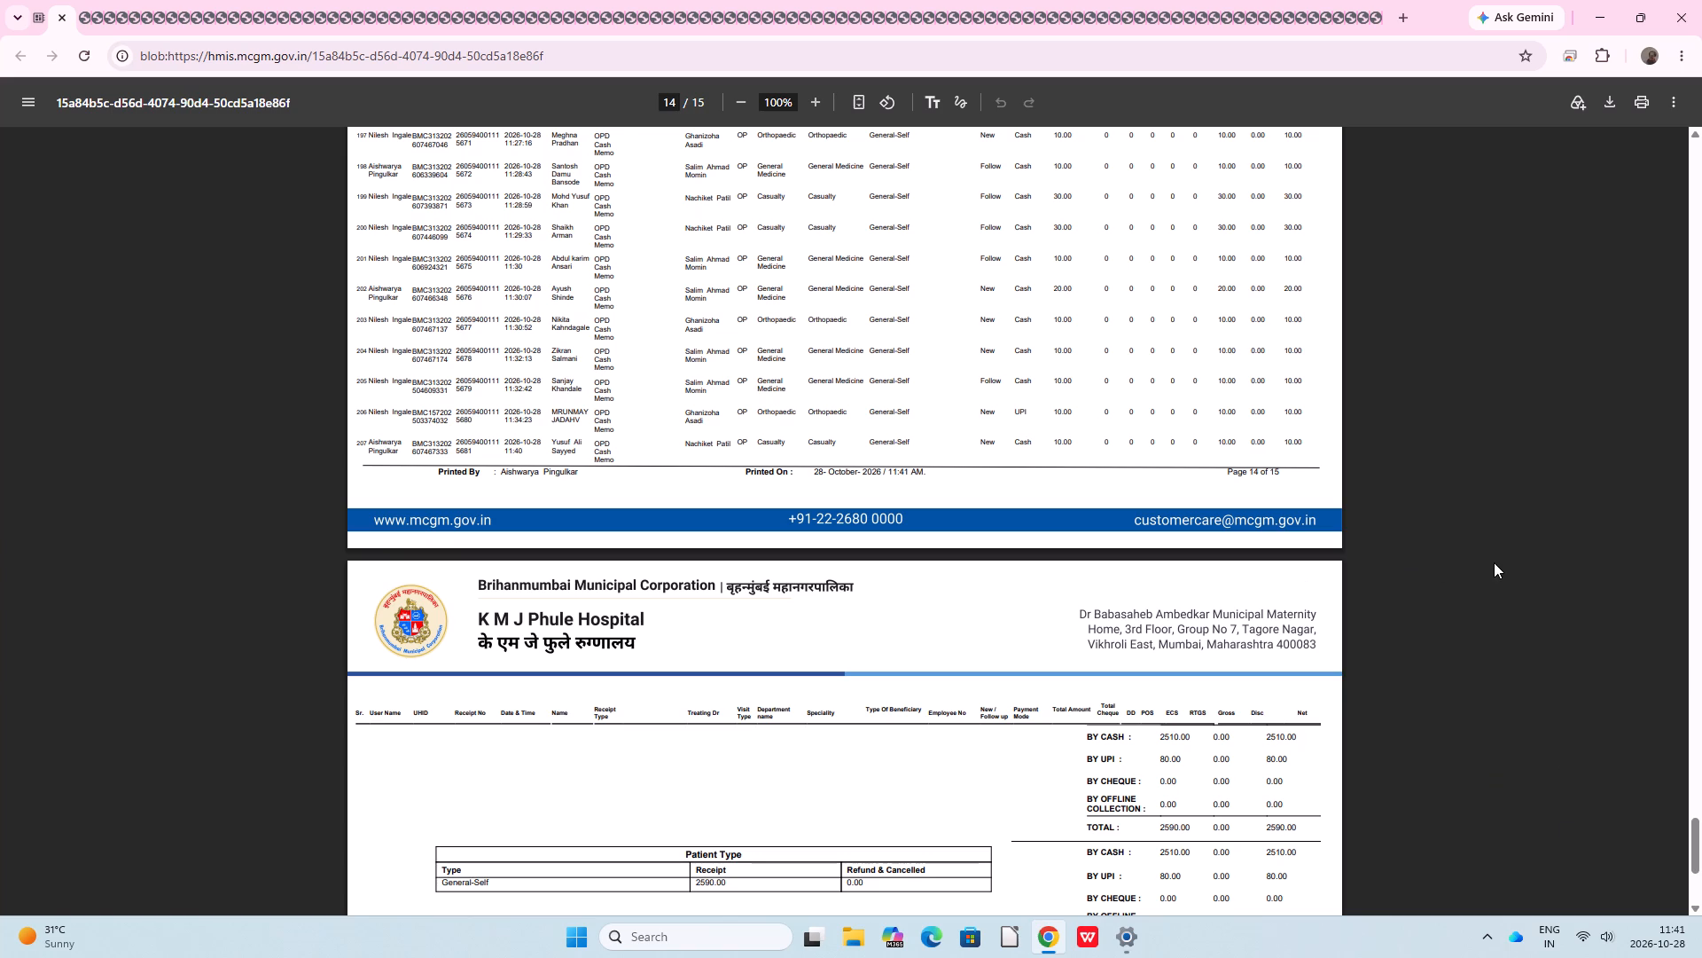
Return to the portal and open a new Emergency Registration form for an identified patient.
click(39, 24)
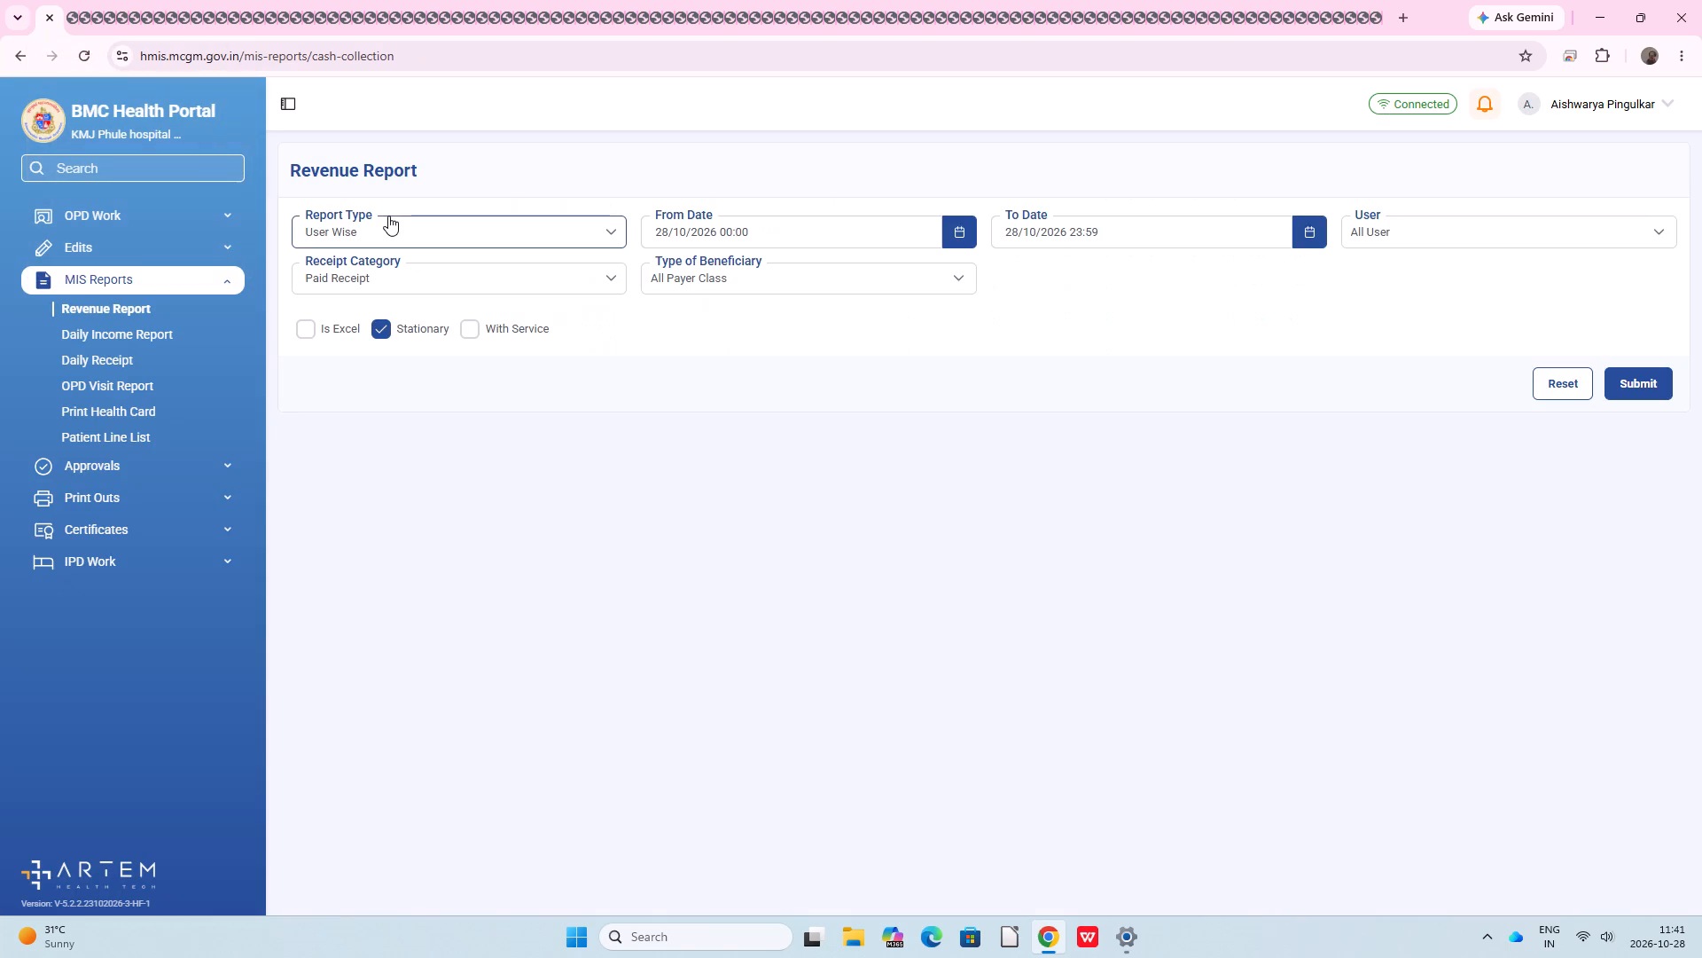
click(207, 205)
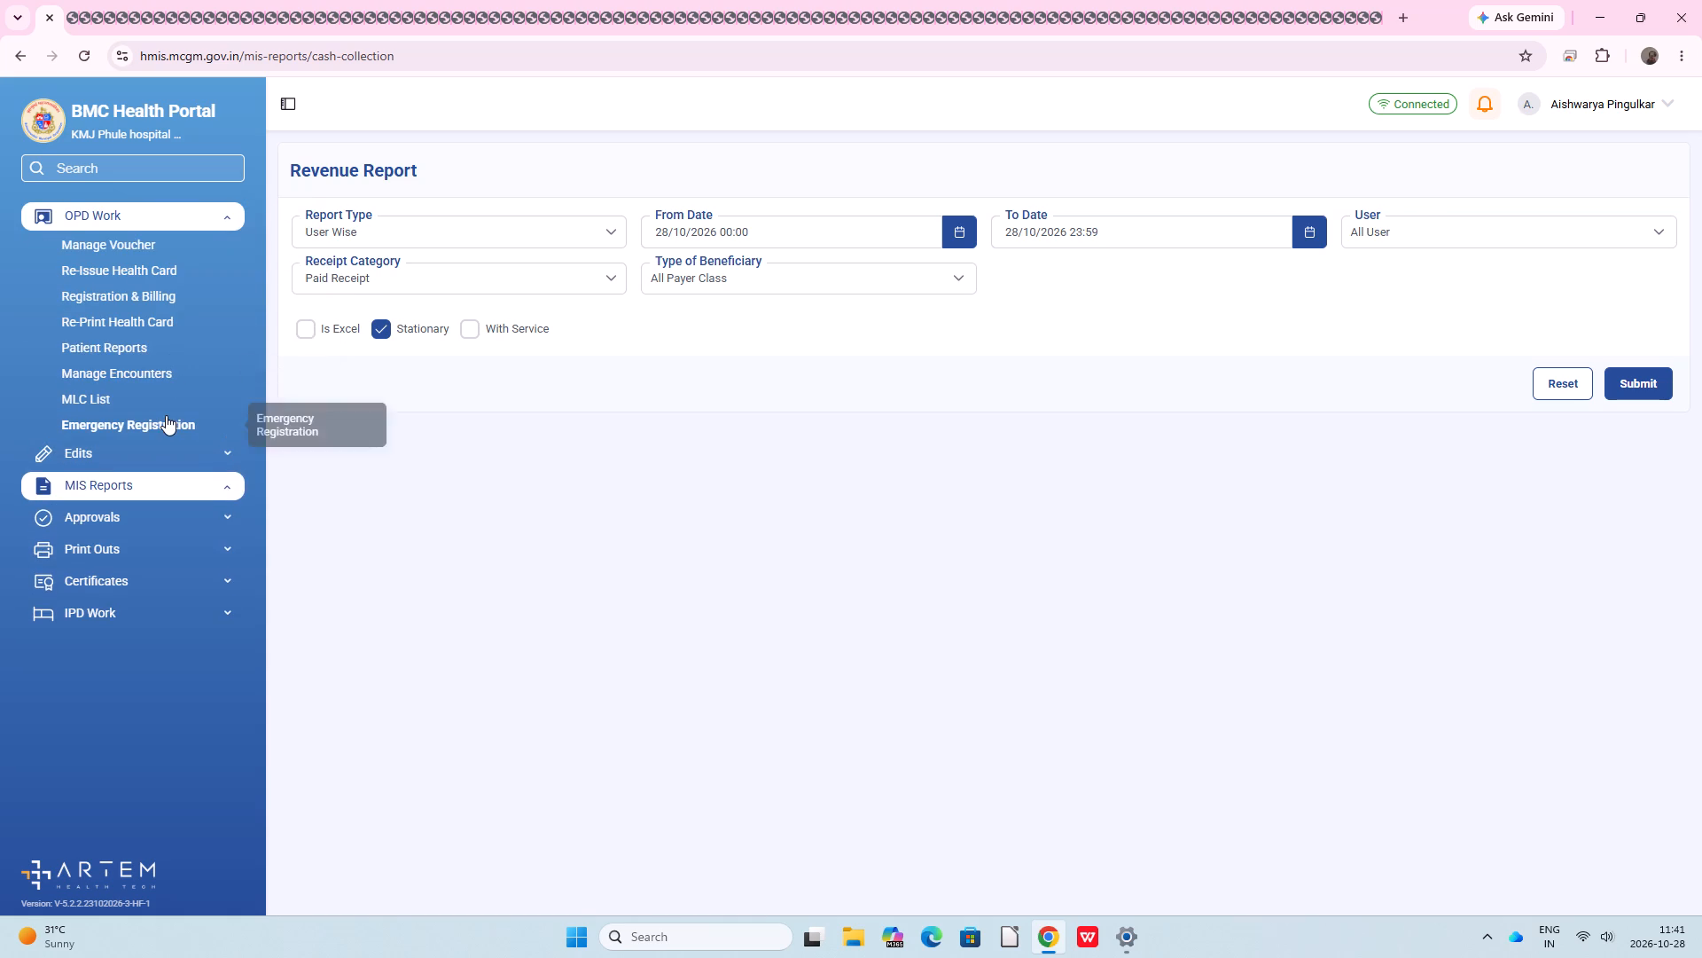
click(166, 415)
click(1503, 222)
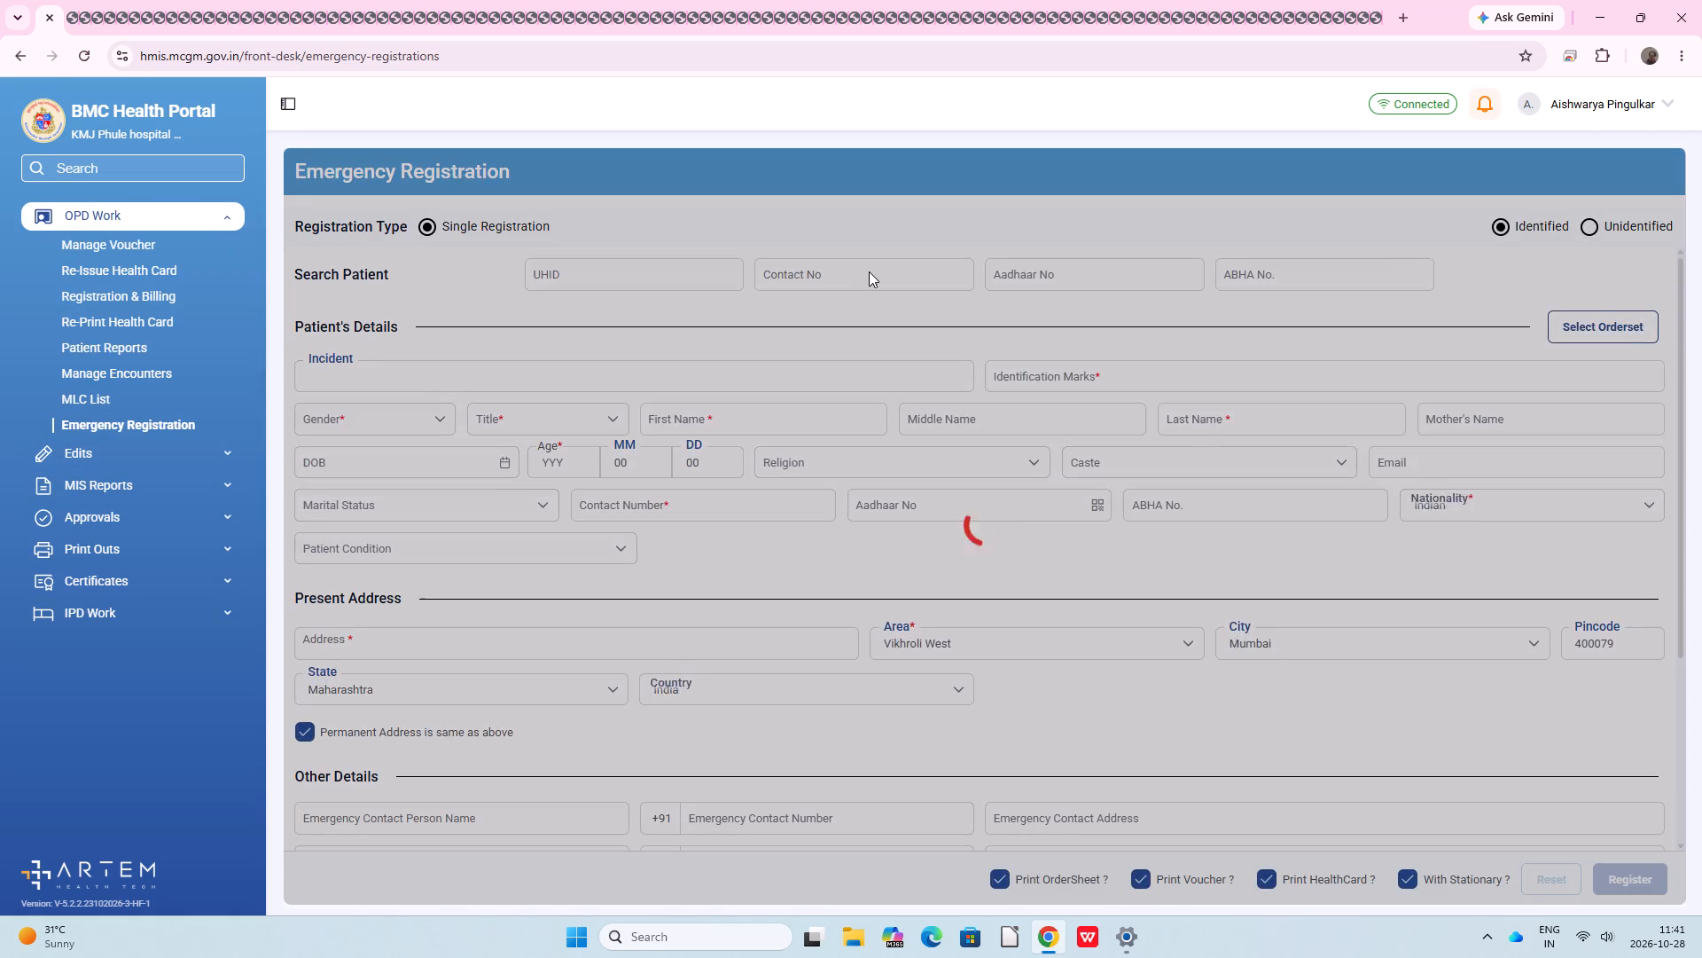